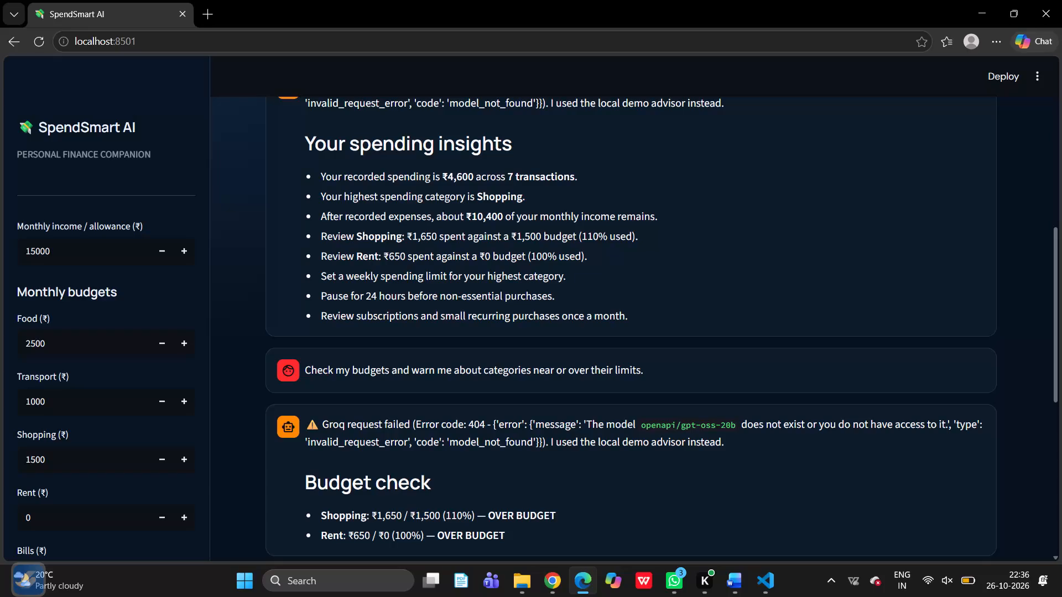
# Capture a screenshot of the SpendSmart AI page showing the spending insights and Budget check replies, excluding the taskbar.
pyautogui.hscroll(1, 391, 420)
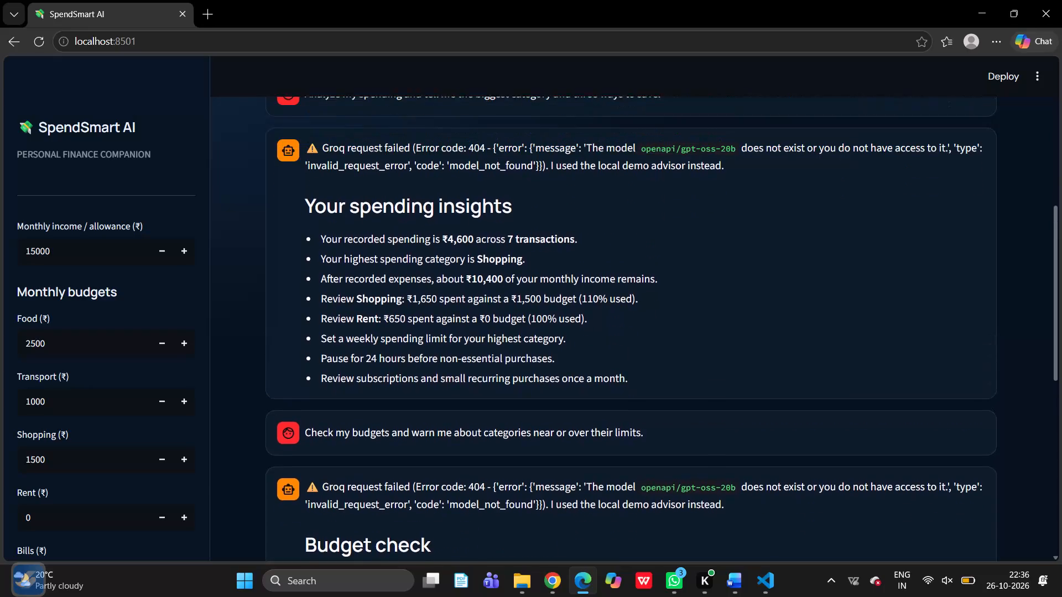
pyautogui.hscroll(2, 391, 420)
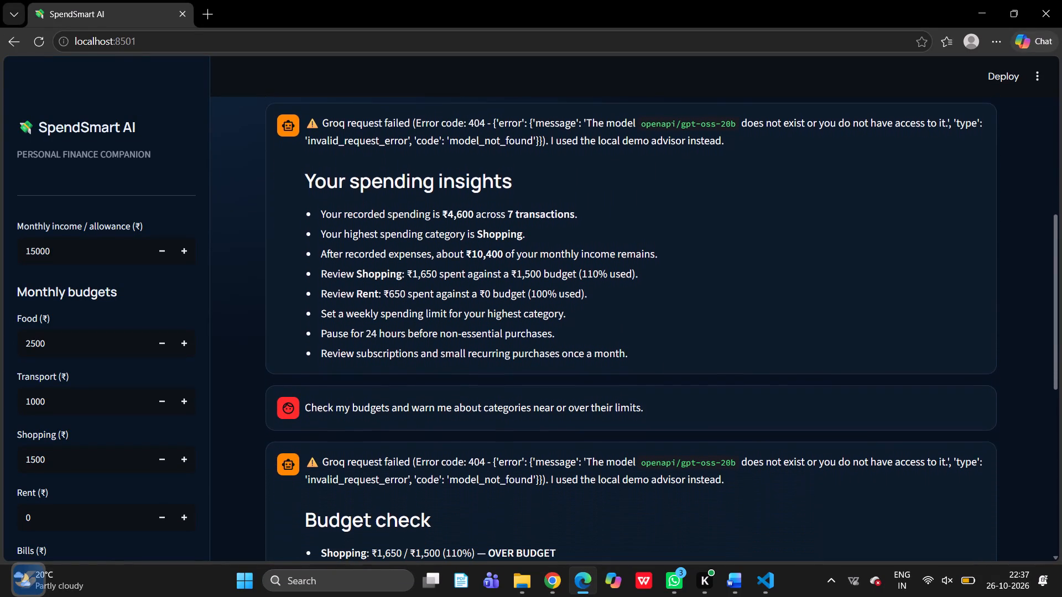
pyautogui.hscroll(1, 391, 420)
pyautogui.scroll(1, 391, 420)
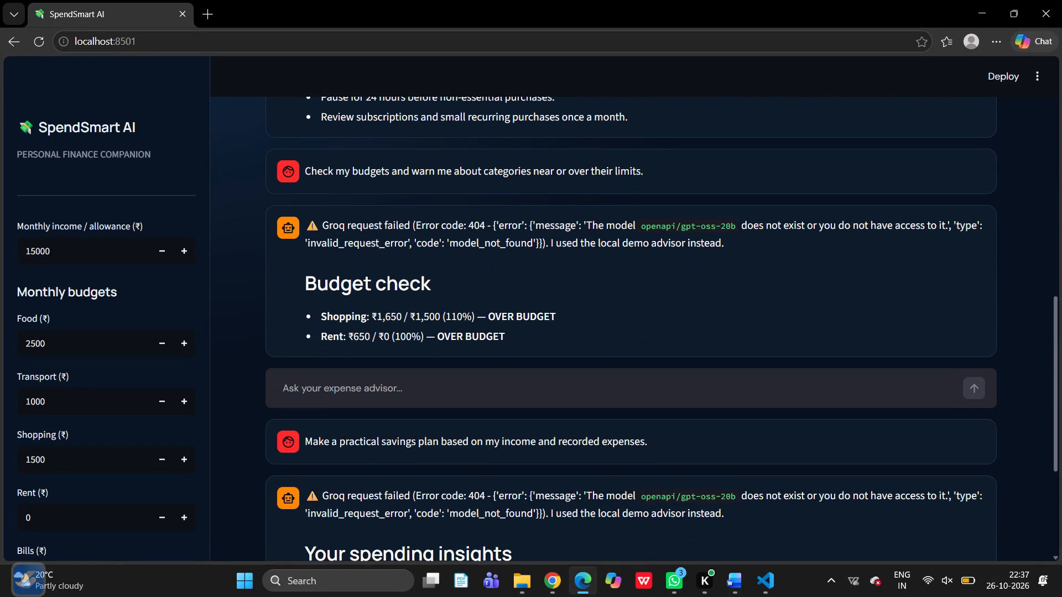
pyautogui.scroll(1, 391, 420)
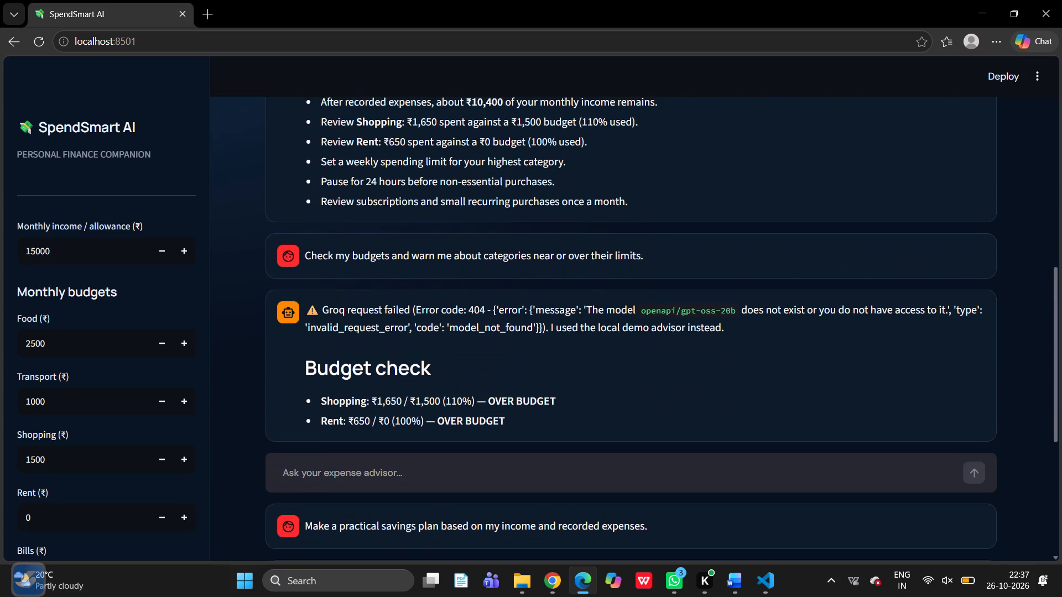
pyautogui.scroll(1, 391, 420)
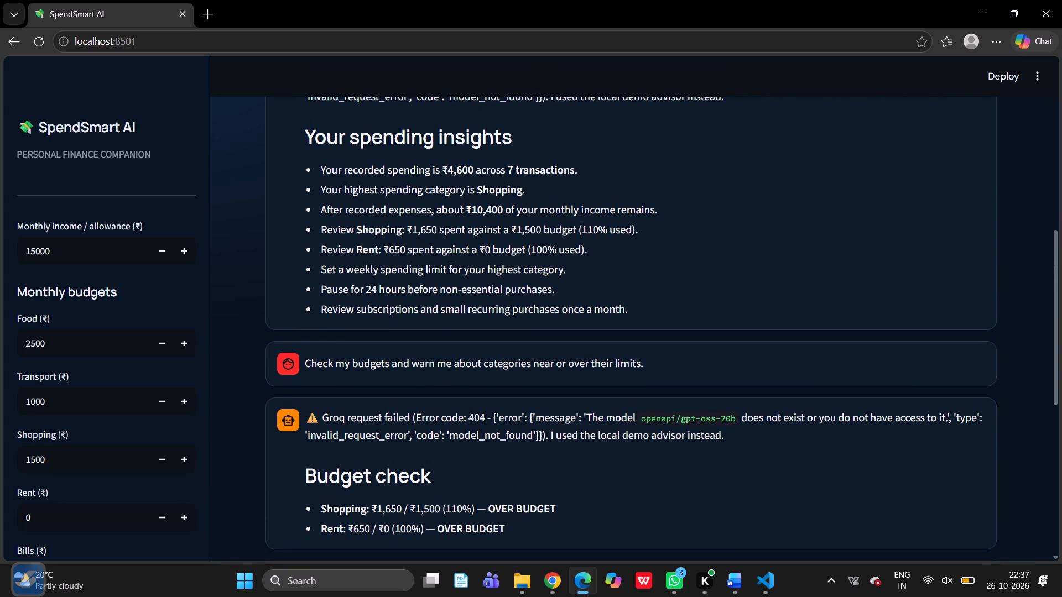
pyautogui.click(243, 273)
pyautogui.press('ctrl+shift+super+s')
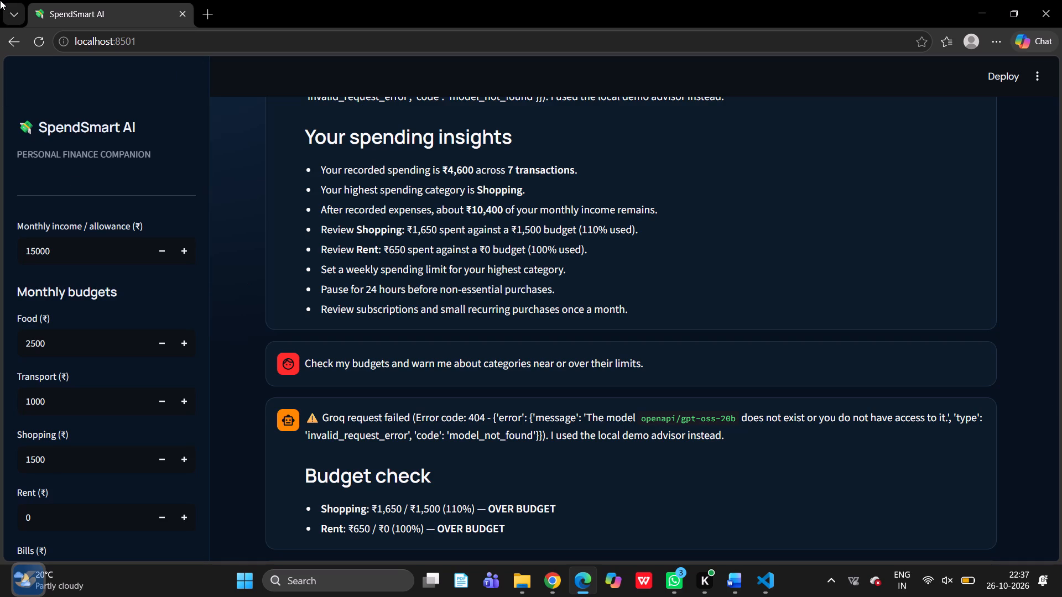
pyautogui.press('shift+super+s')
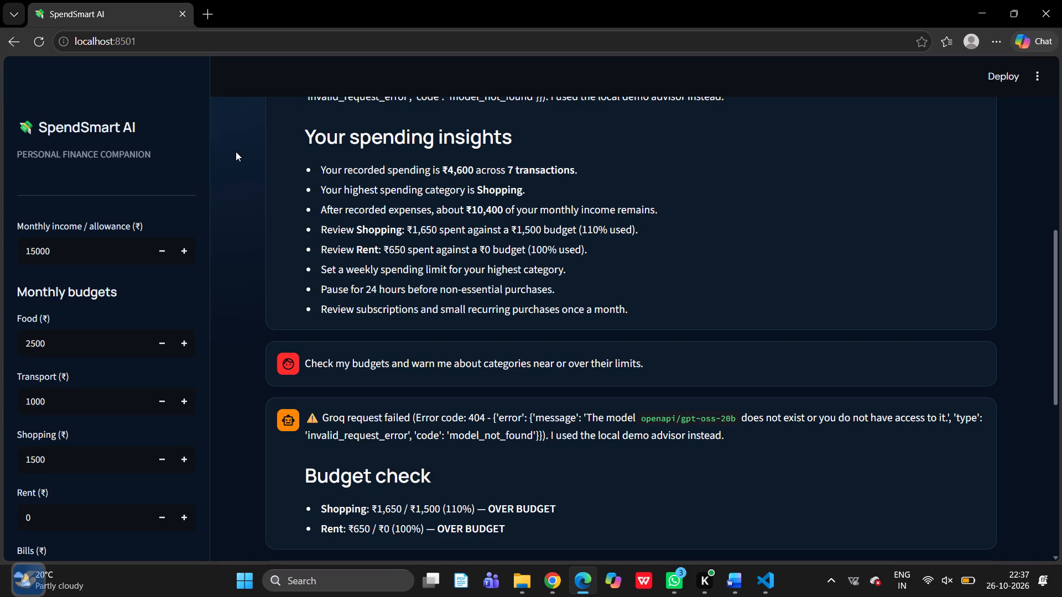
pyautogui.moveTo(0, 0); pyautogui.dragTo(902, 552)
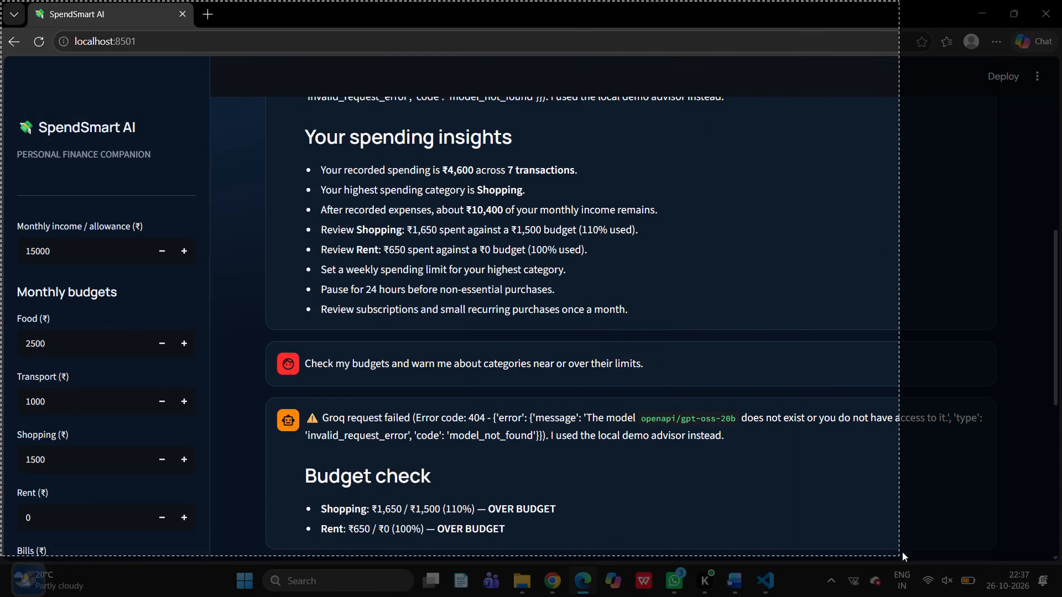
pyautogui.moveTo(902, 552); pyautogui.dragTo(1019, 558)
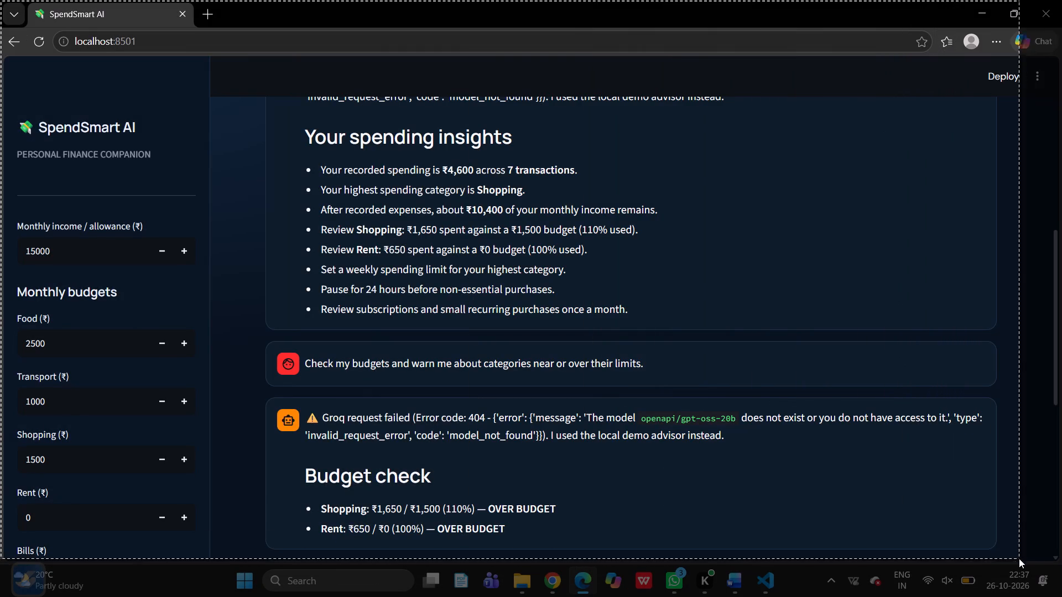
pyautogui.moveTo(1019, 558); pyautogui.dragTo(1061, 558)
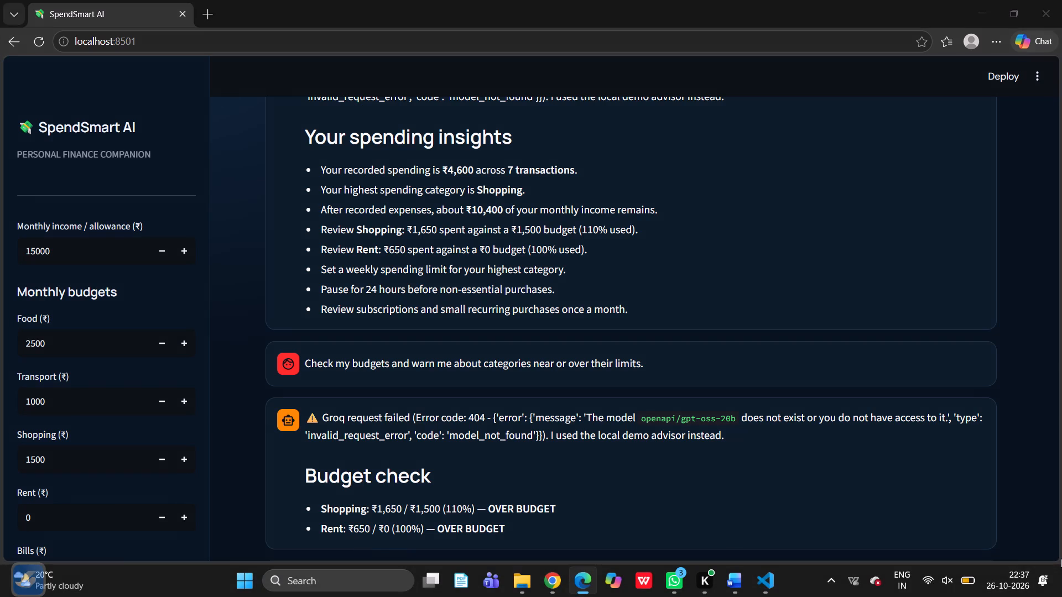
# Switch to the internship report in Word and paste the screenshot on a new line below the AI money coach image.
pyautogui.click(499, 123)
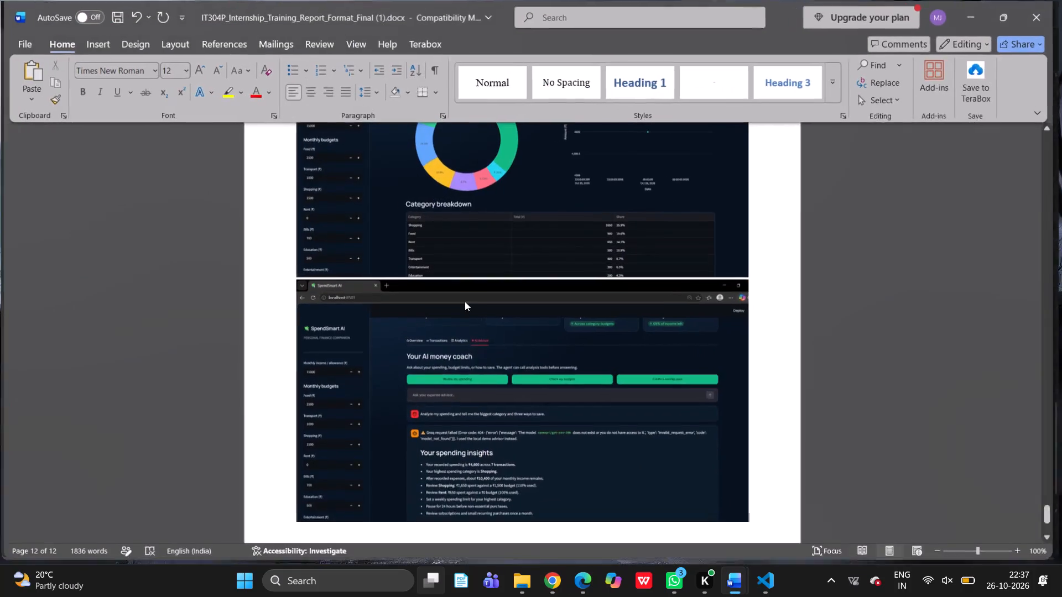
pyautogui.click(768, 511)
pyautogui.press('Return')
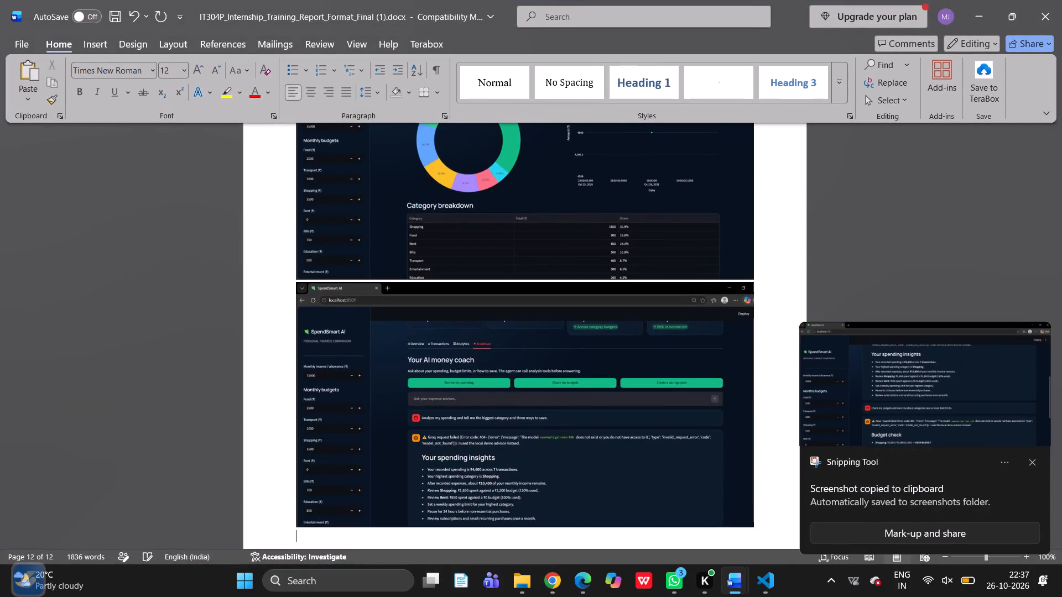
pyautogui.hotkey('ctrl', 'v')
# Review the report's opening details table, Student Details and Organization / Platform / Program Details.
pyautogui.scroll(12, 537, 395)
pyautogui.scroll(15, 537, 395)
pyautogui.scroll(-1, 537, 395)
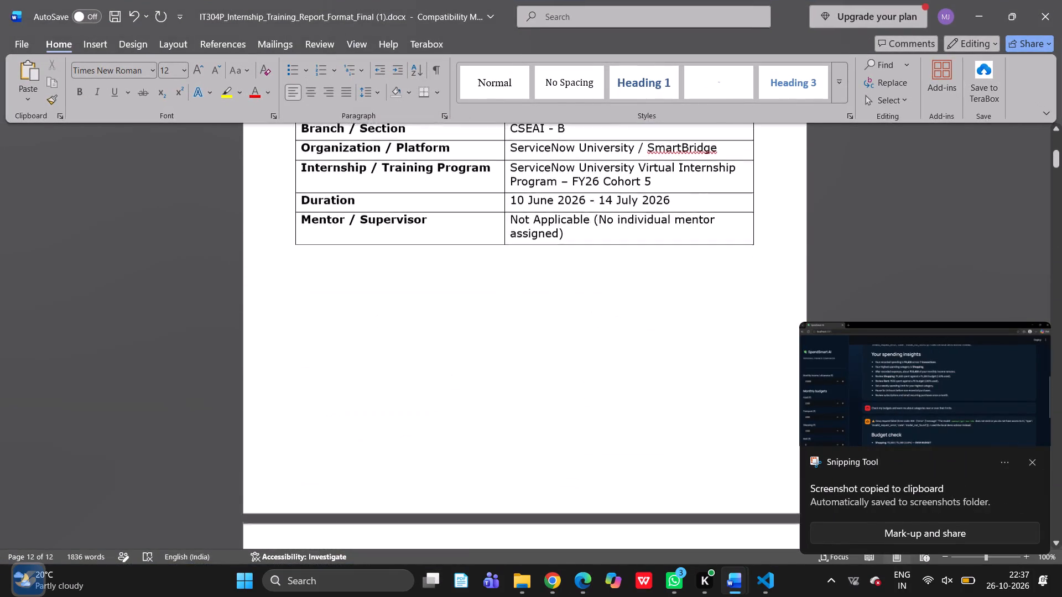
pyautogui.scroll(-4, 537, 395)
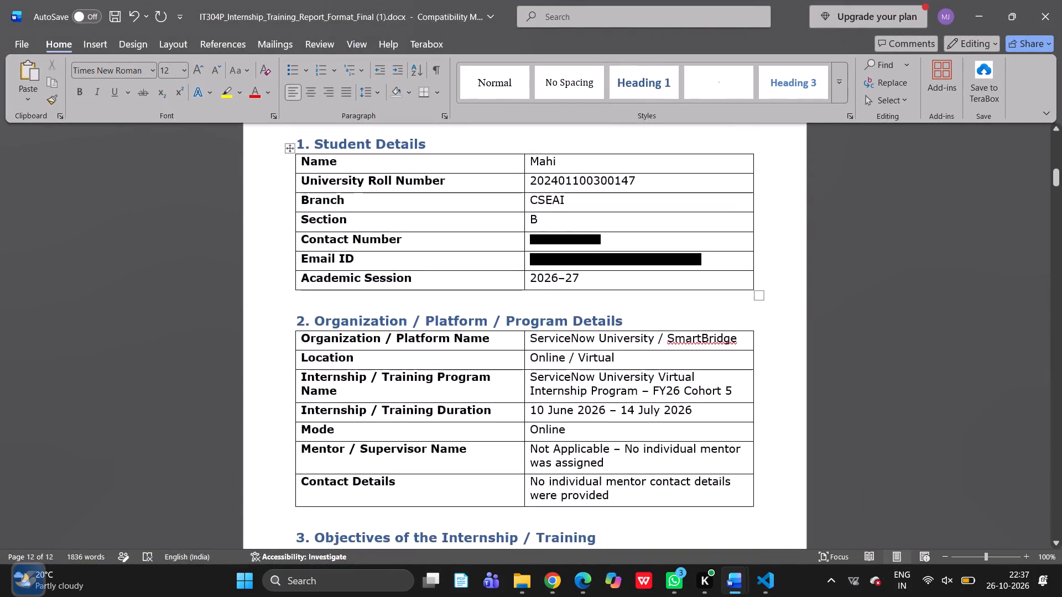
pyautogui.scroll(-2, 537, 395)
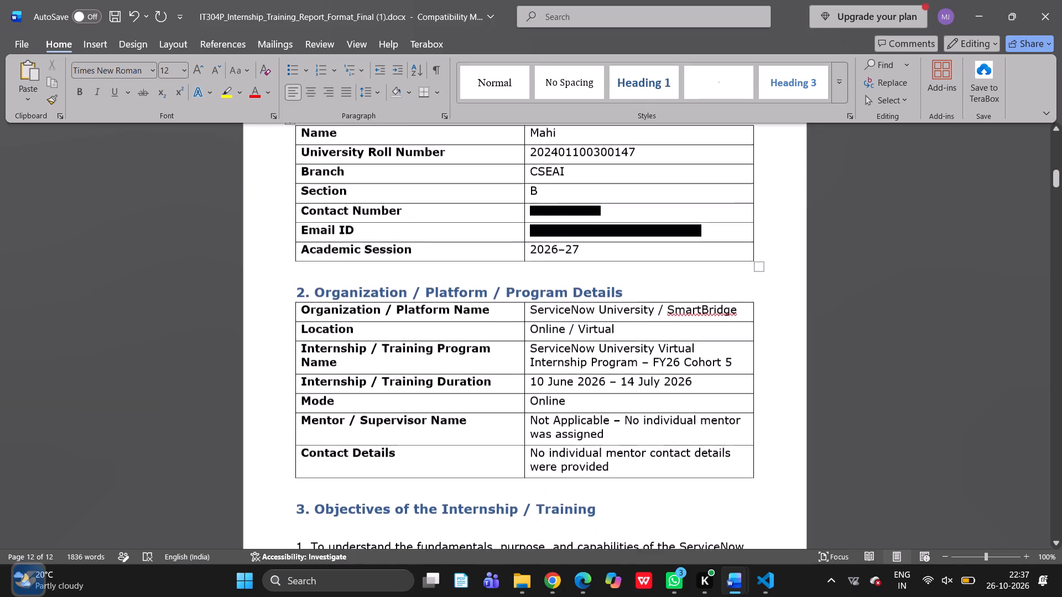
pyautogui.scroll(-1, 537, 395)
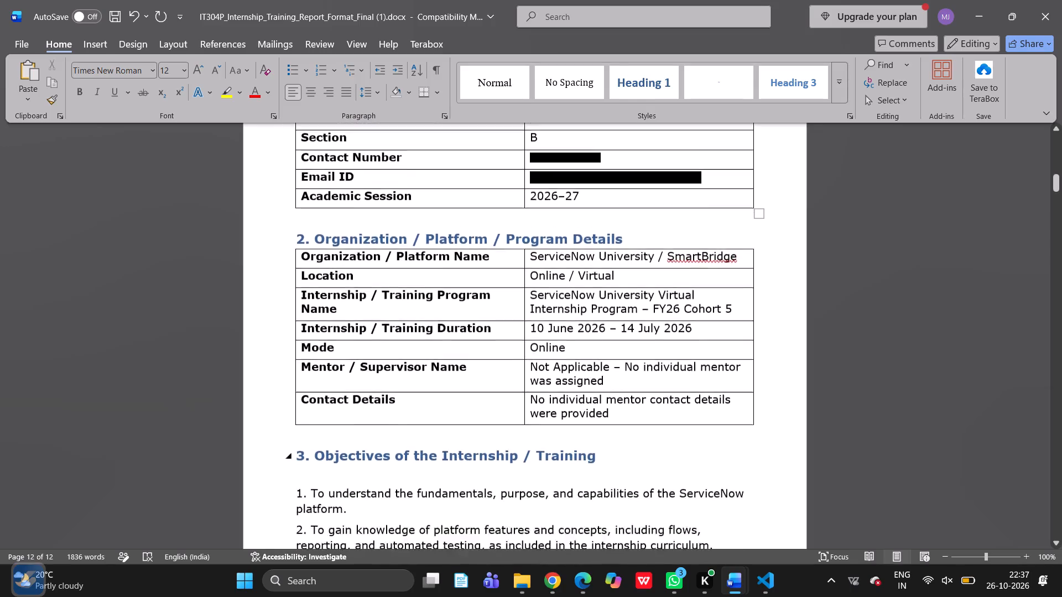
# Look through the report's sections from the internship objectives and activities undertaken to the topics covered and skills learned.
pyautogui.scroll(-3, 537, 395)
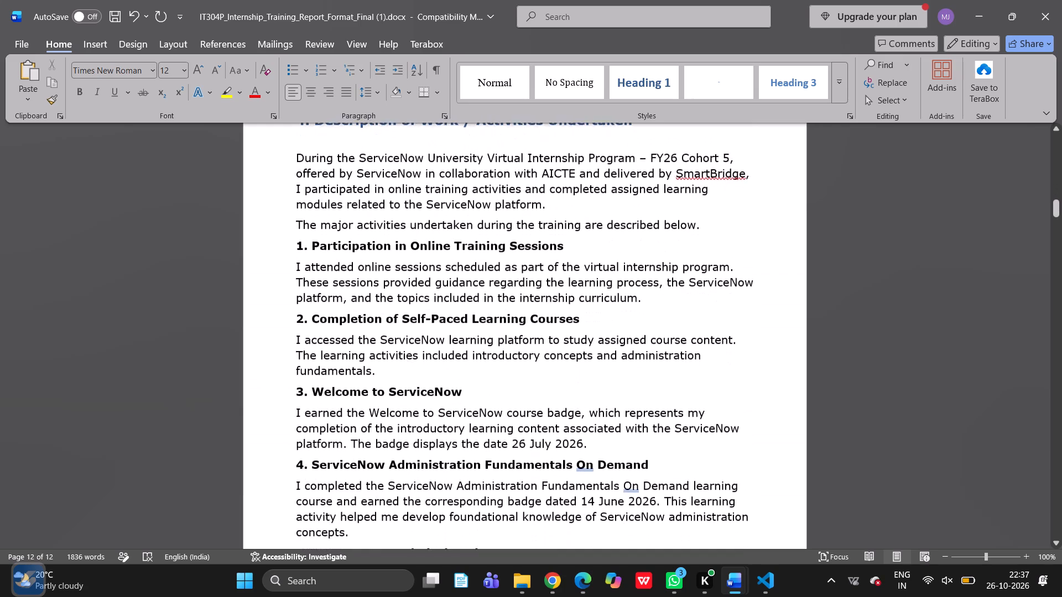
pyautogui.scroll(-3, 537, 395)
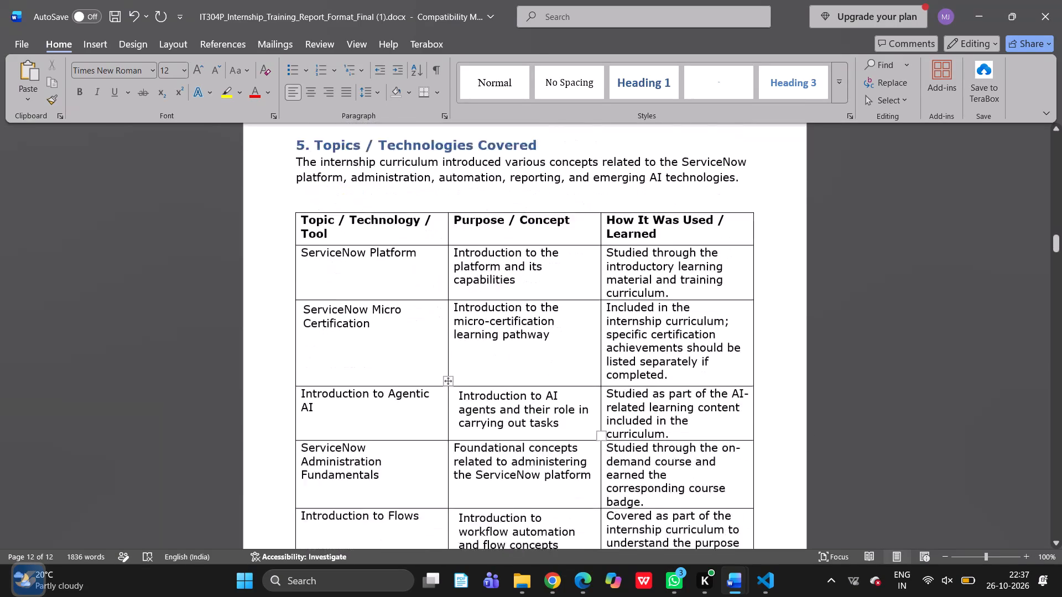
pyautogui.scroll(-4, 537, 395)
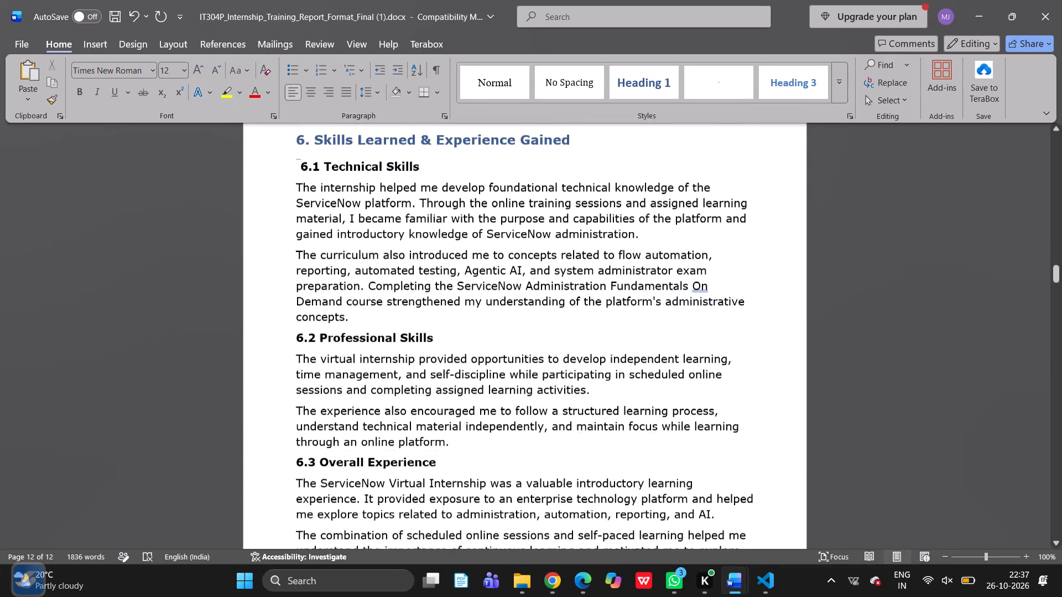
pyautogui.scroll(-2, 537, 395)
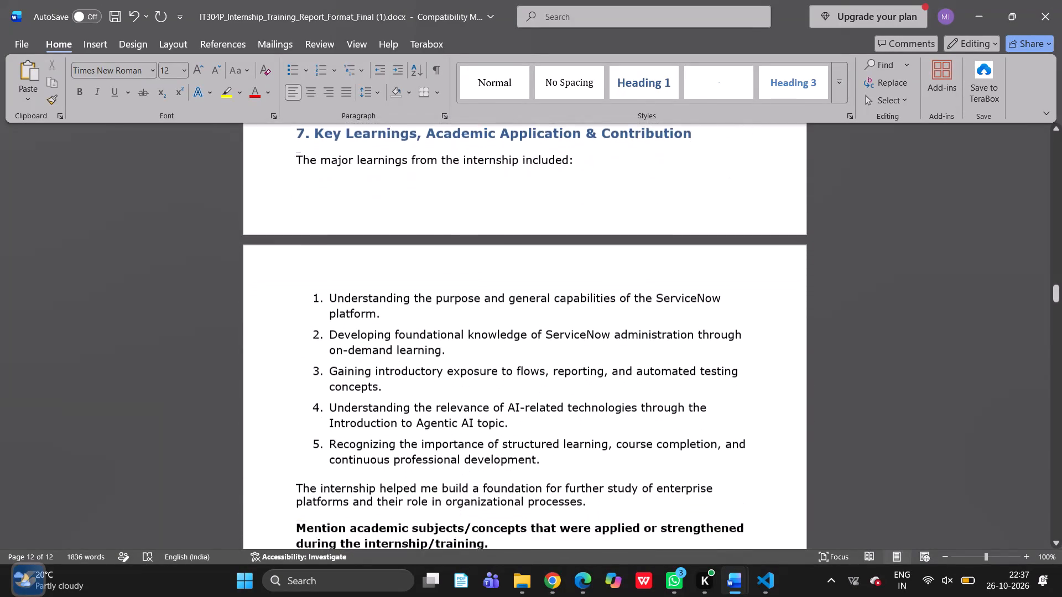
# Read the Key Learnings, Academic Application & Contribution section, including the applied subjects and verified achievements.
pyautogui.scroll(-2, 537, 395)
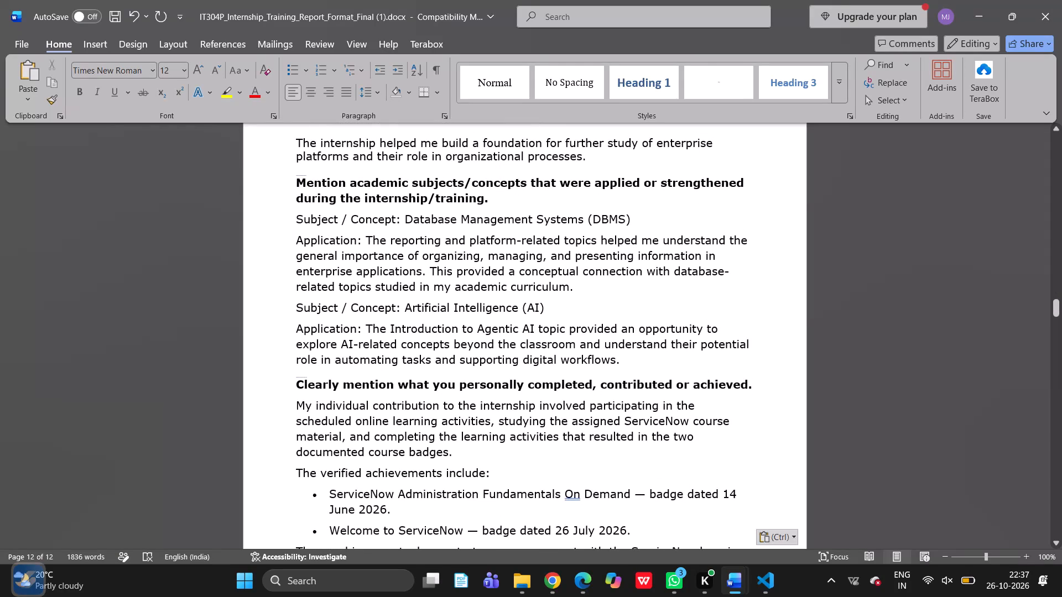
pyautogui.scroll(-1, 537, 395)
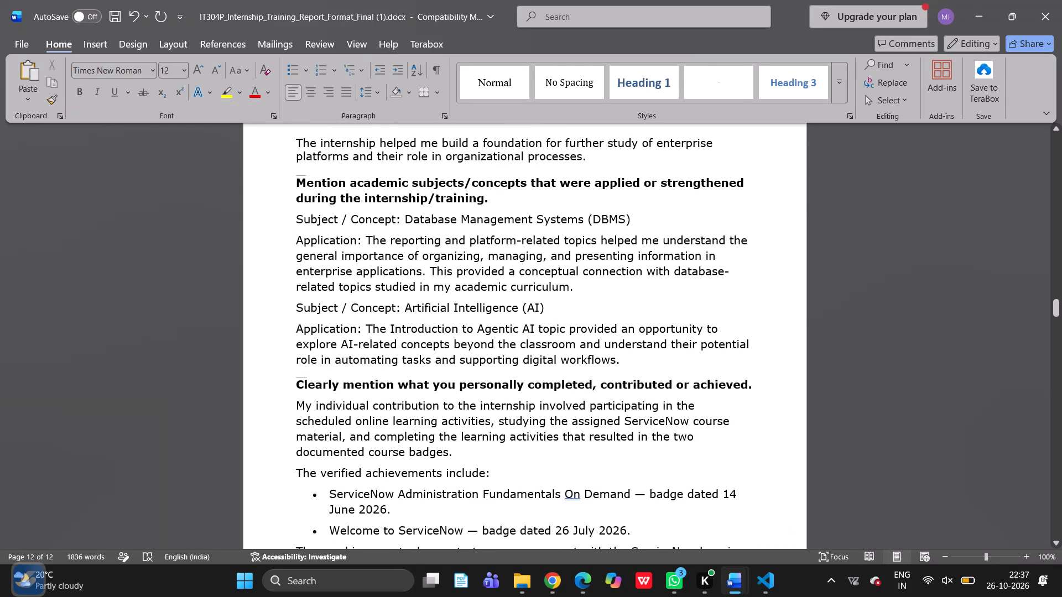
pyautogui.scroll(-1, 537, 395)
pyautogui.keyDown('ctrl'); pyautogui.scroll(1, 537, 395); pyautogui.keyUp('ctrl')
pyautogui.keyDown('ctrl'); pyautogui.scroll(-1, 537, 395); pyautogui.keyUp('ctrl')
pyautogui.scroll(-1, 537, 395)
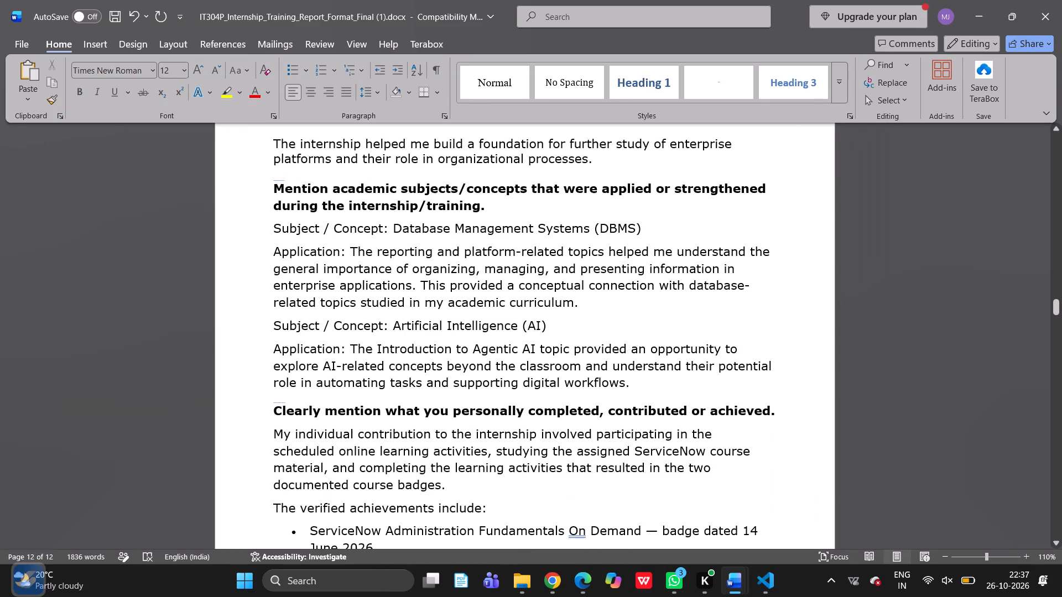
pyautogui.keyDown('ctrl'); pyautogui.scroll(-1, 537, 395); pyautogui.keyUp('ctrl')
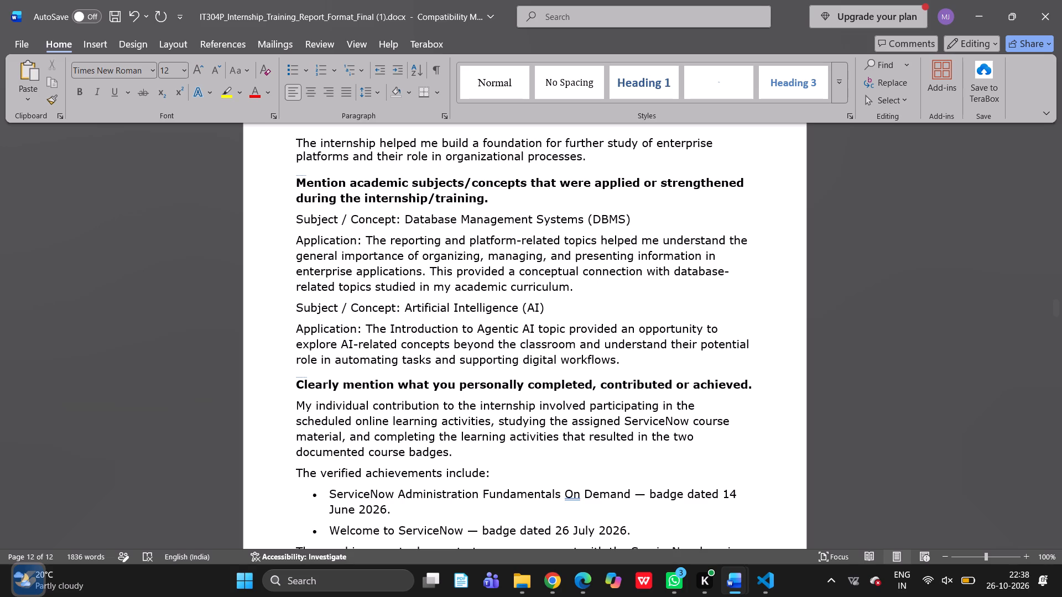
pyautogui.scroll(-1, 550, 350)
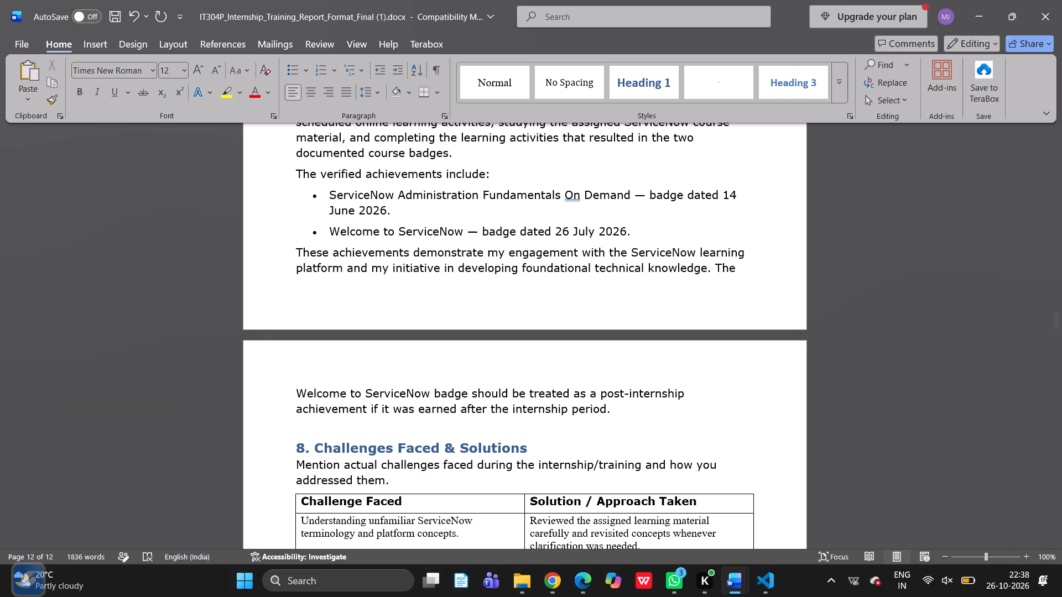
# Review sections 8 to 12 of the report, from Challenges Faced & Solutions through the certificate and badge attachments.
pyautogui.scroll(-1, 550, 350)
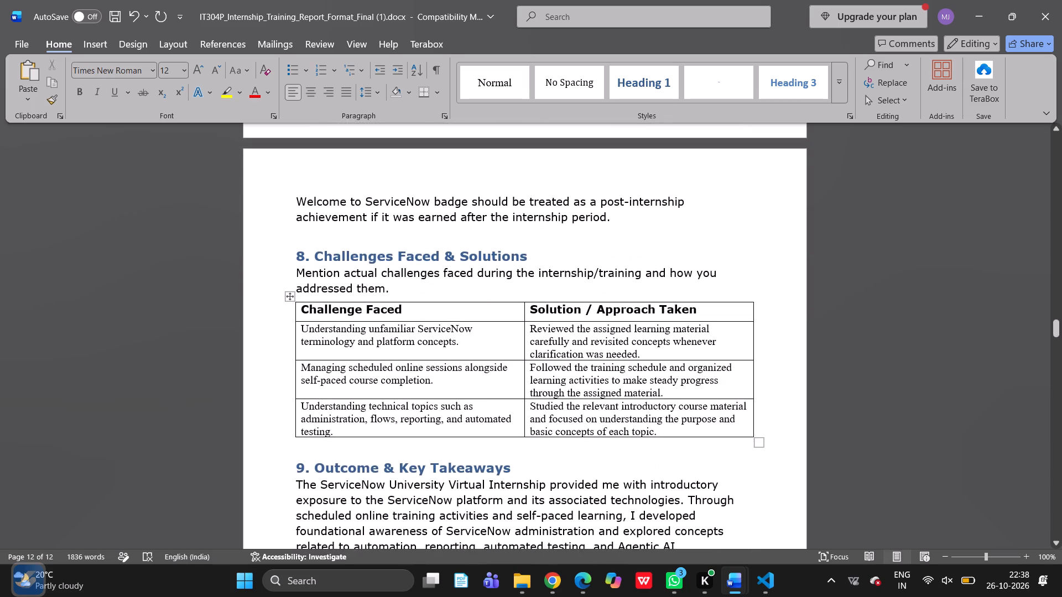
pyautogui.scroll(-1, 550, 350)
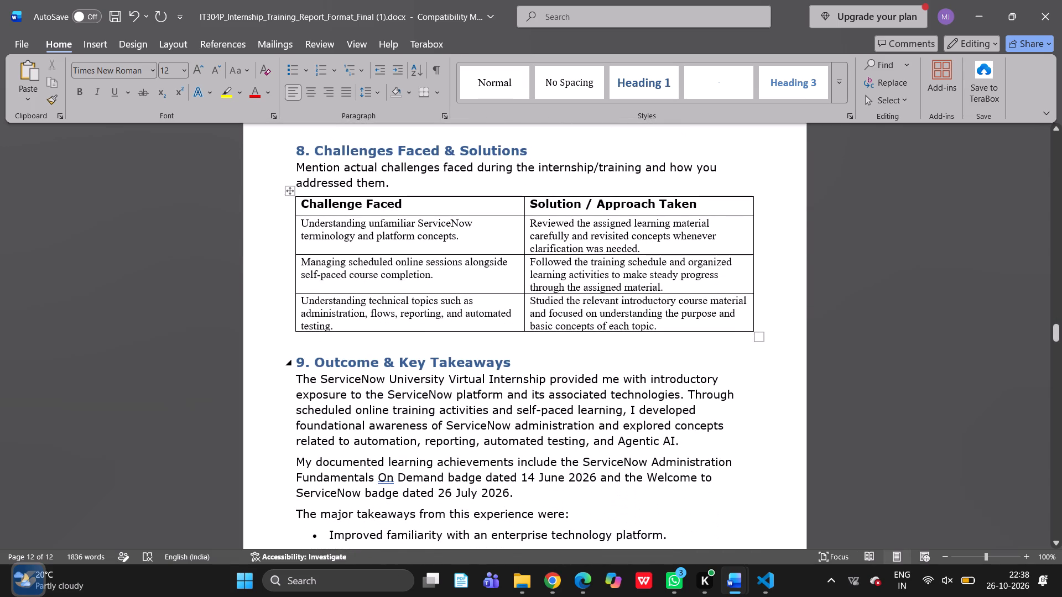
pyautogui.scroll(-2, 550, 350)
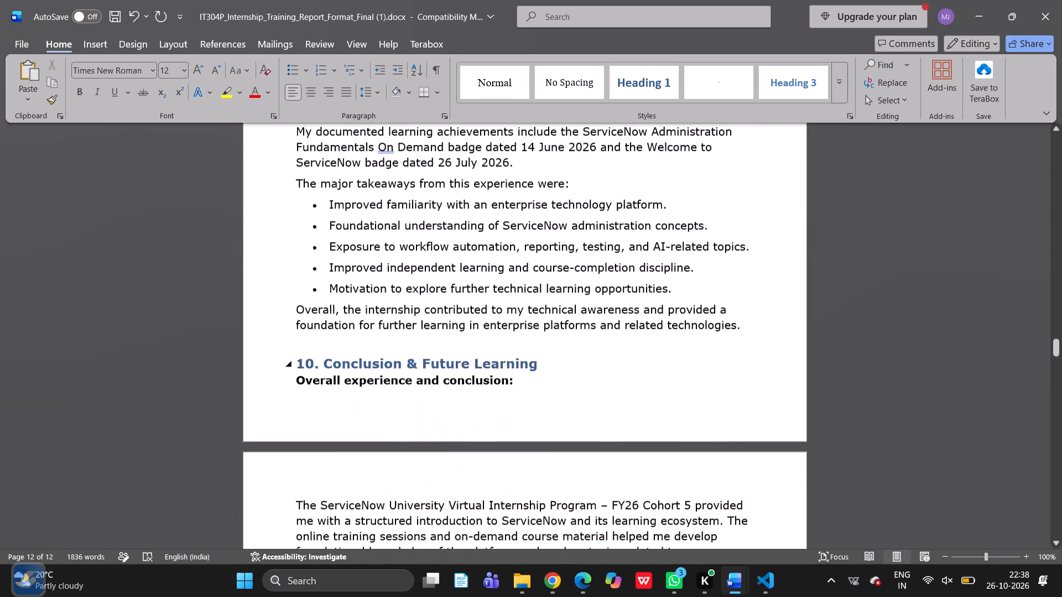
pyautogui.scroll(-3, 550, 350)
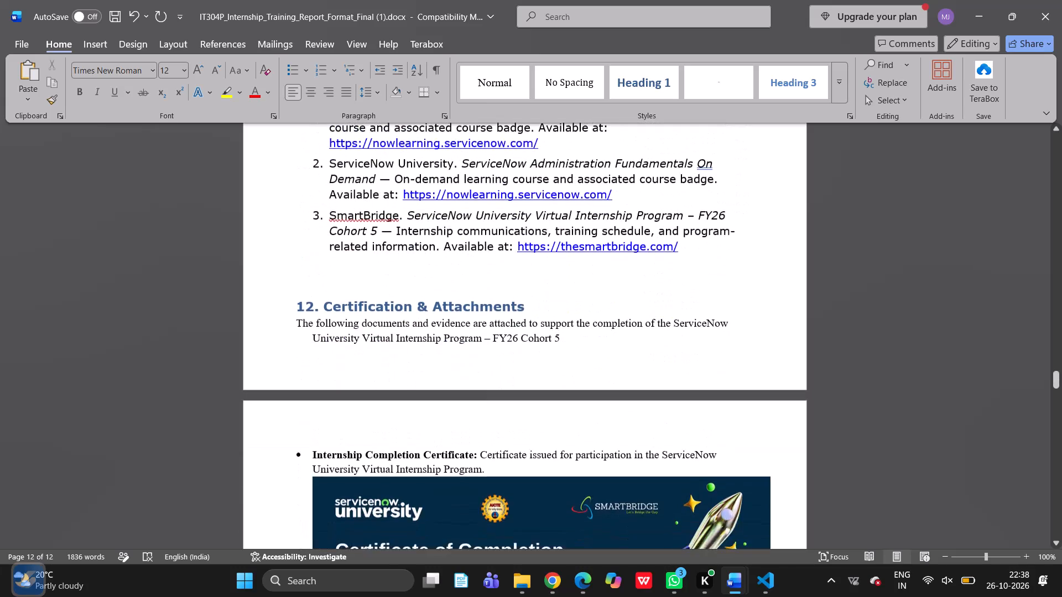
pyautogui.scroll(-4, 550, 350)
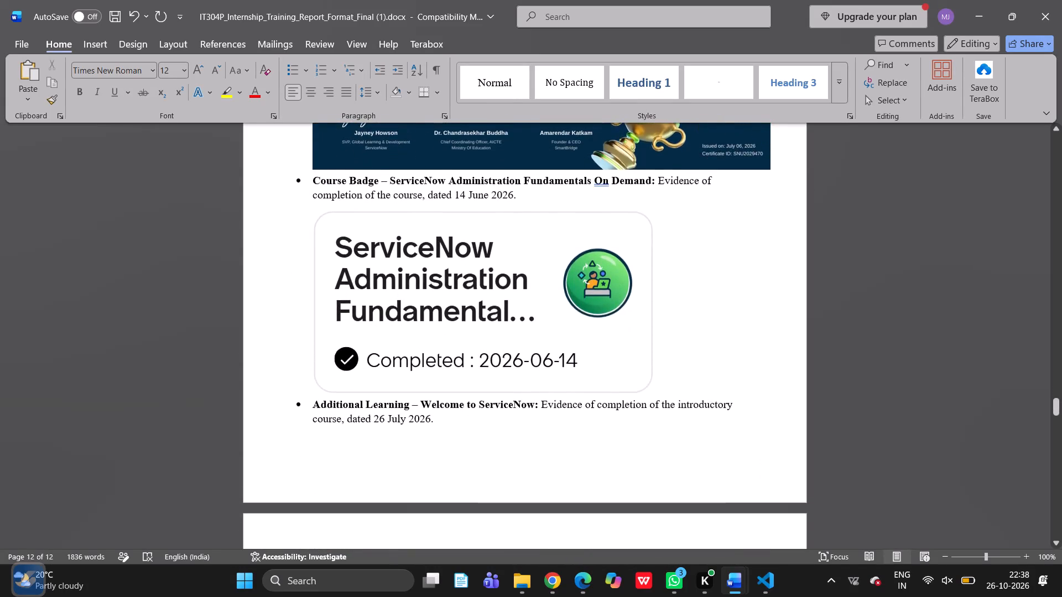
pyautogui.scroll(-4, 550, 350)
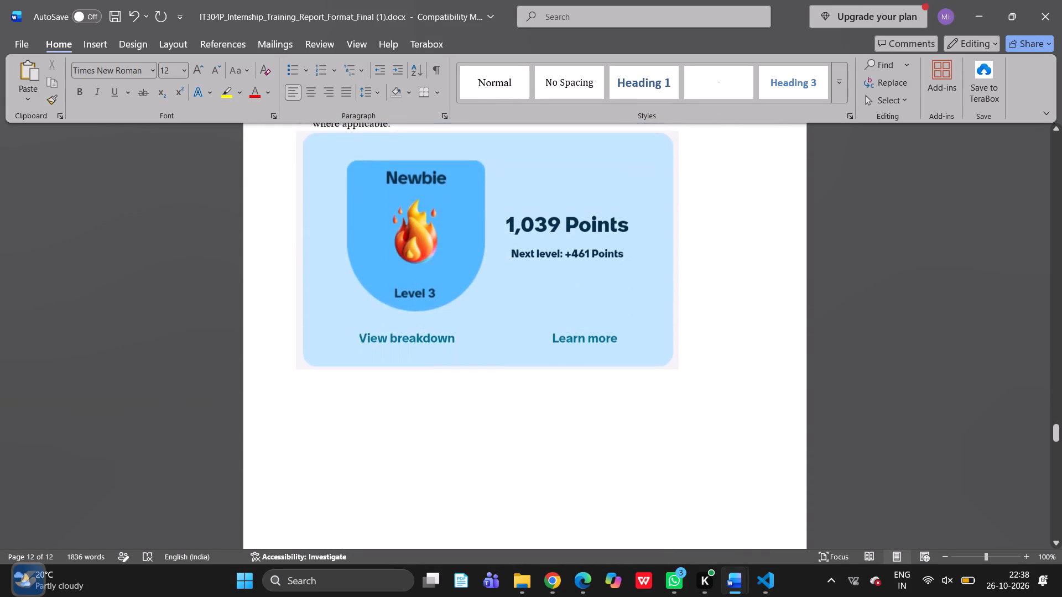
# Check the SpendSmart AI screenshots and the signature lines at the end of the report.
pyautogui.scroll(-3, 550, 350)
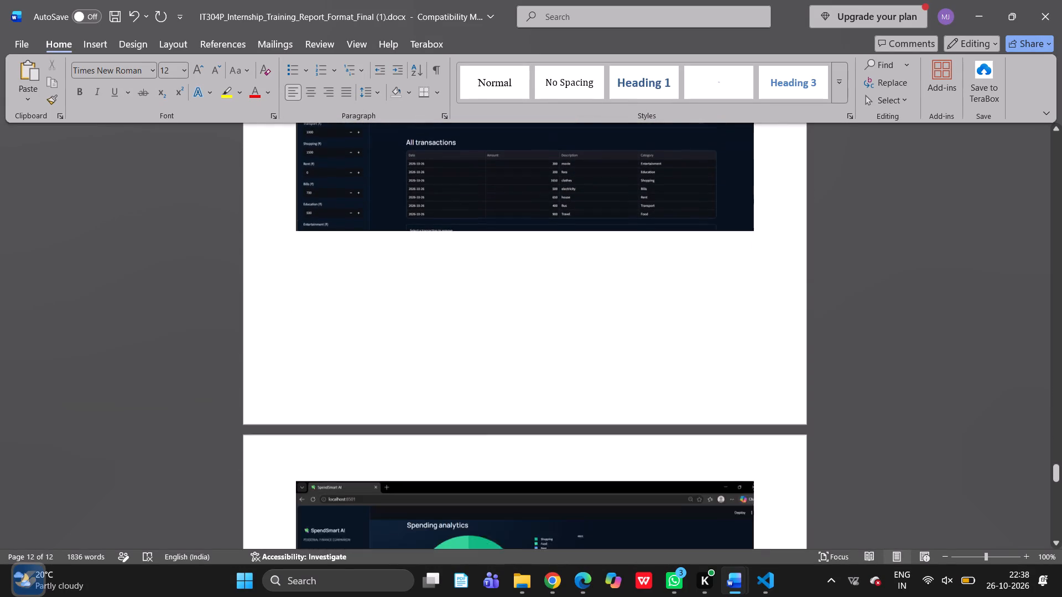
pyautogui.scroll(-5, 550, 350)
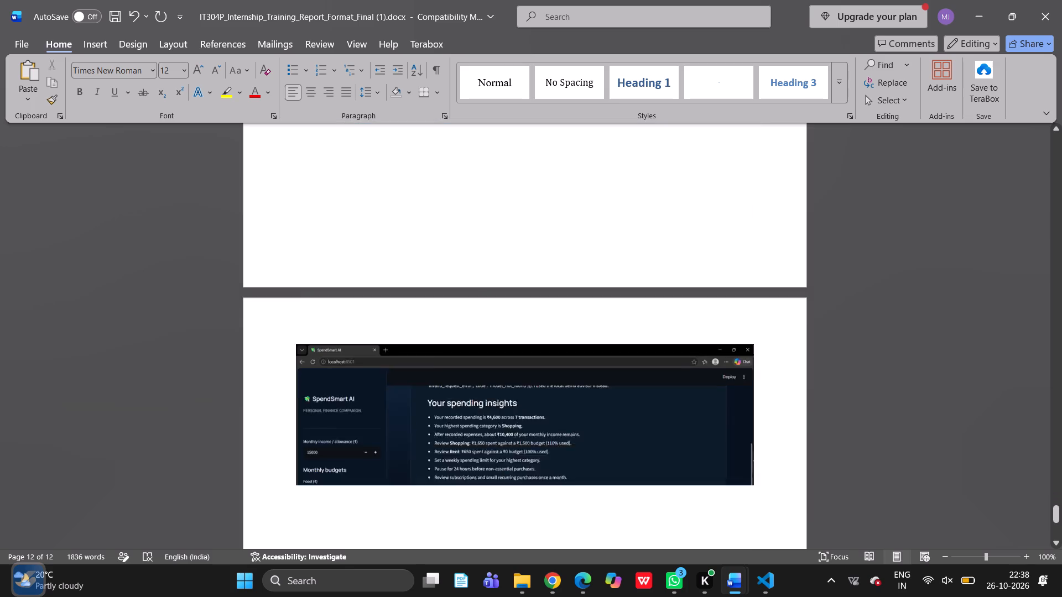
pyautogui.scroll(-2, 550, 350)
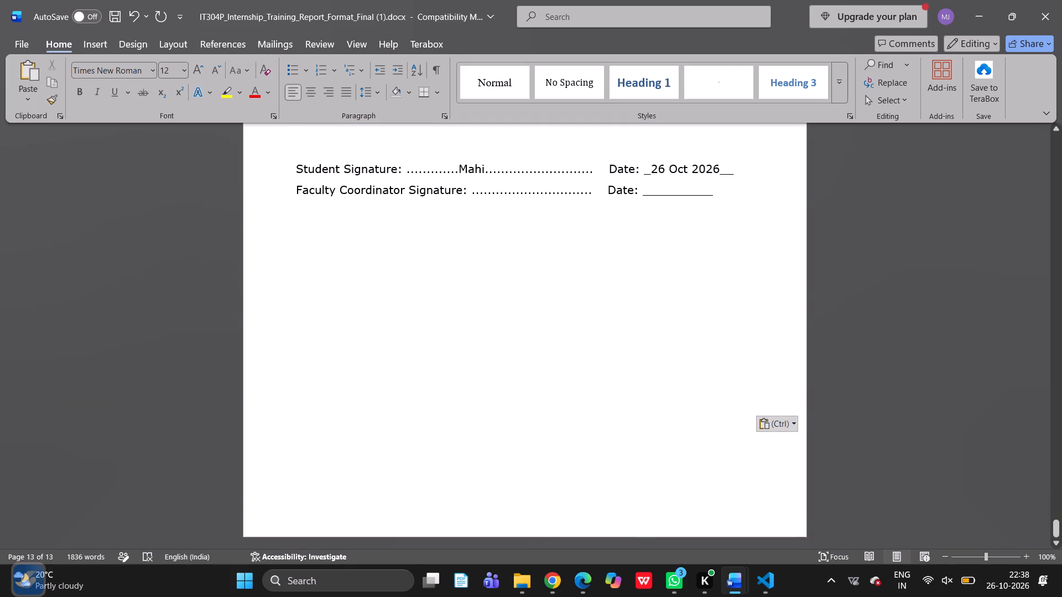
# Review the attachments at the end of the report, from the points badge through the SpendSmart AI screenshots.
pyautogui.scroll(3, 550, 350)
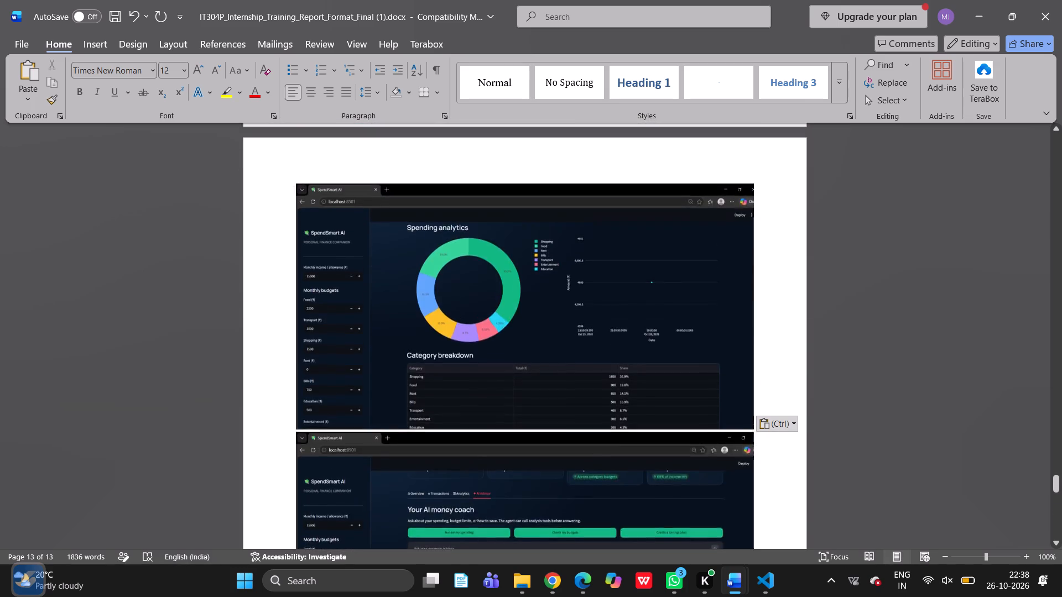
pyautogui.scroll(3, 550, 350)
pyautogui.scroll(-1, 550, 350)
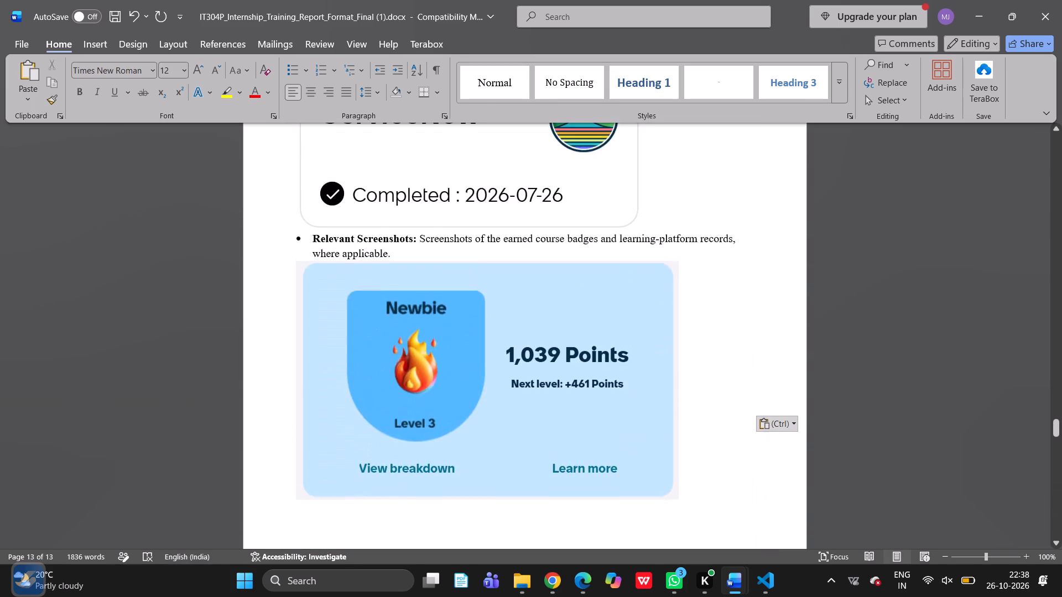
pyautogui.scroll(-2, 550, 350)
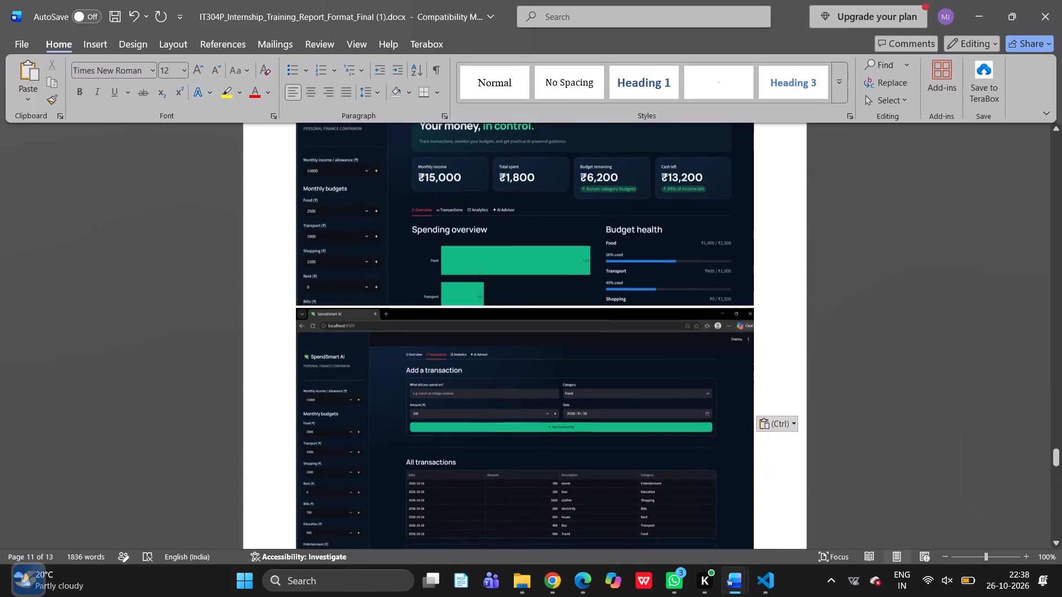
pyautogui.scroll(-2, 550, 350)
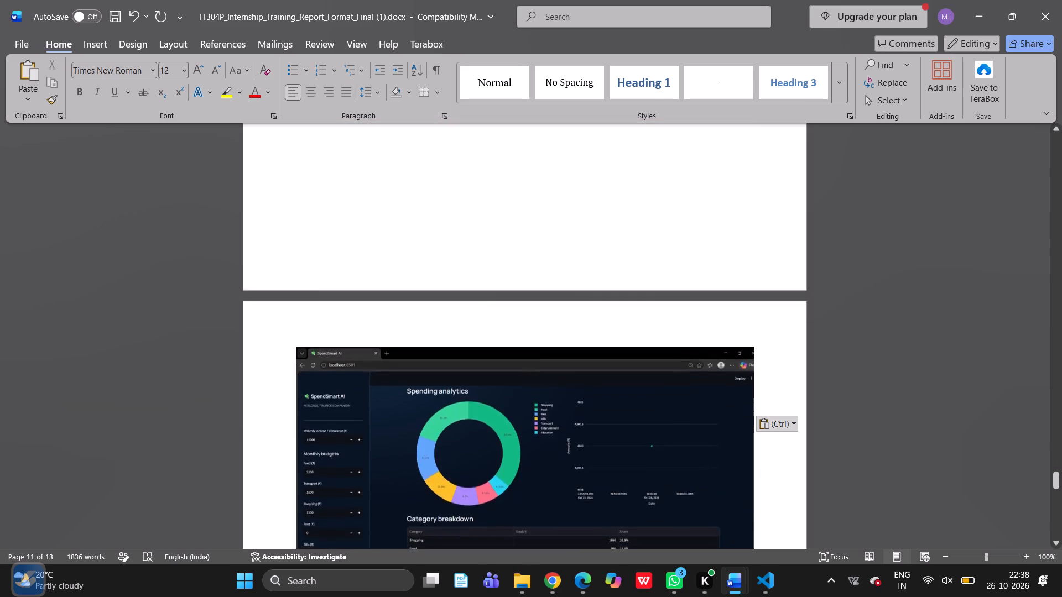
pyautogui.scroll(-2, 550, 350)
# Recheck the order and page layout of the SpendSmart AI screenshots and the closing signature lines.
pyautogui.scroll(1, 550, 350)
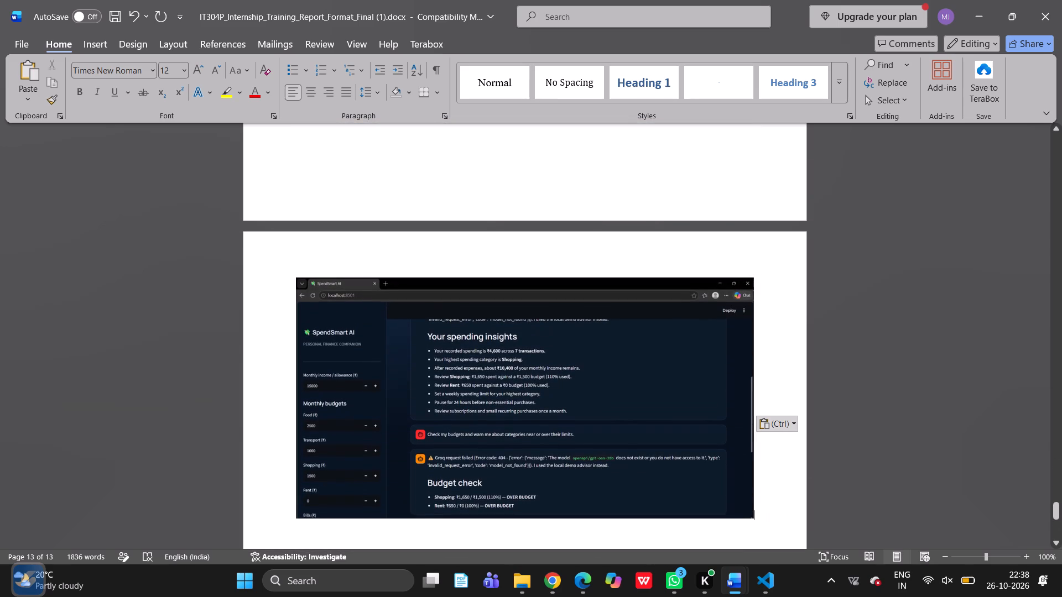
pyautogui.scroll(2, 550, 350)
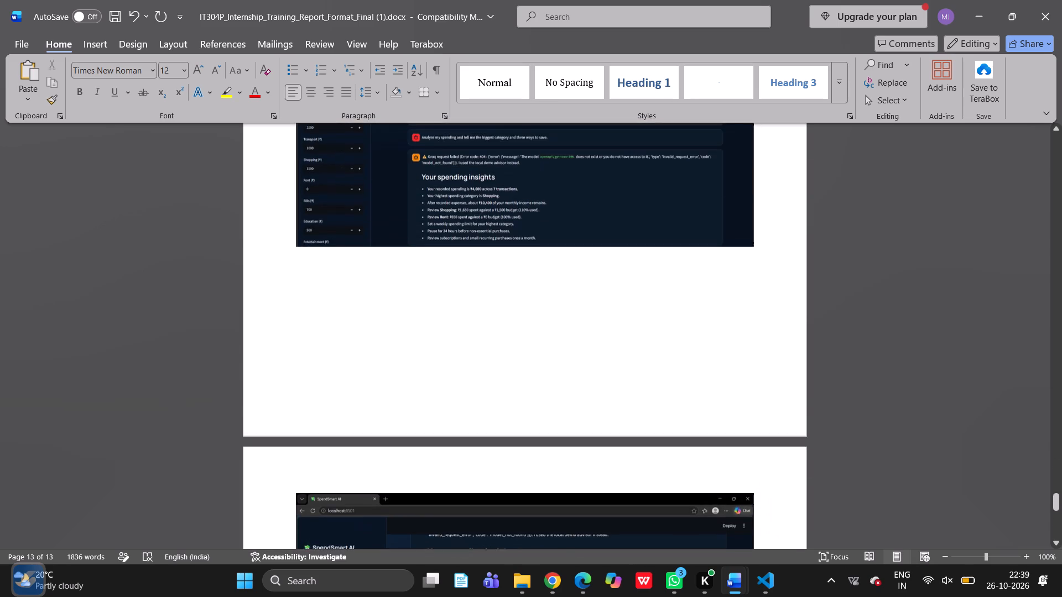
pyautogui.scroll(3, 550, 350)
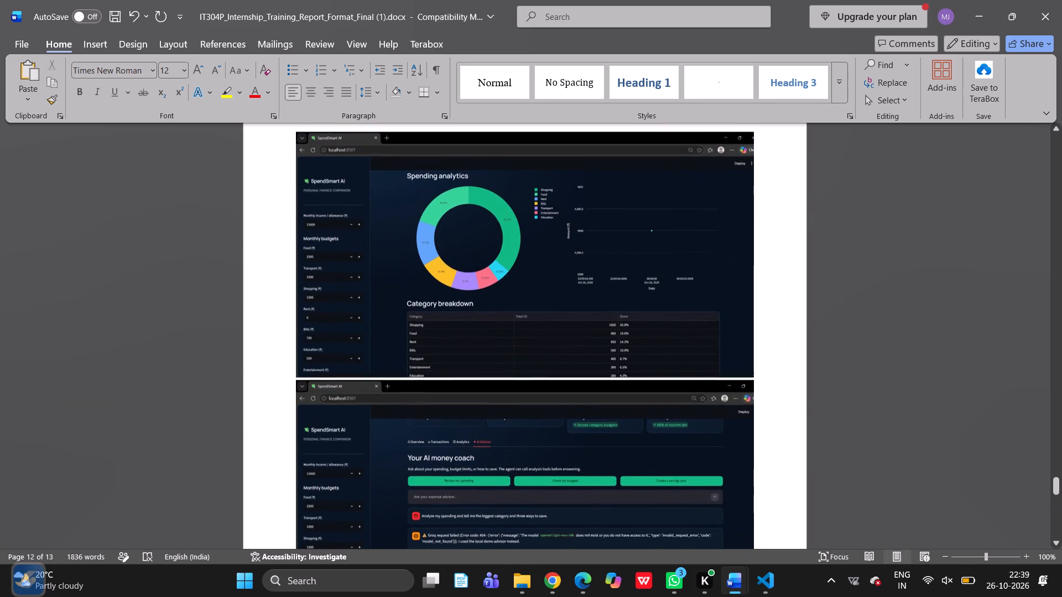
pyautogui.scroll(3, 550, 350)
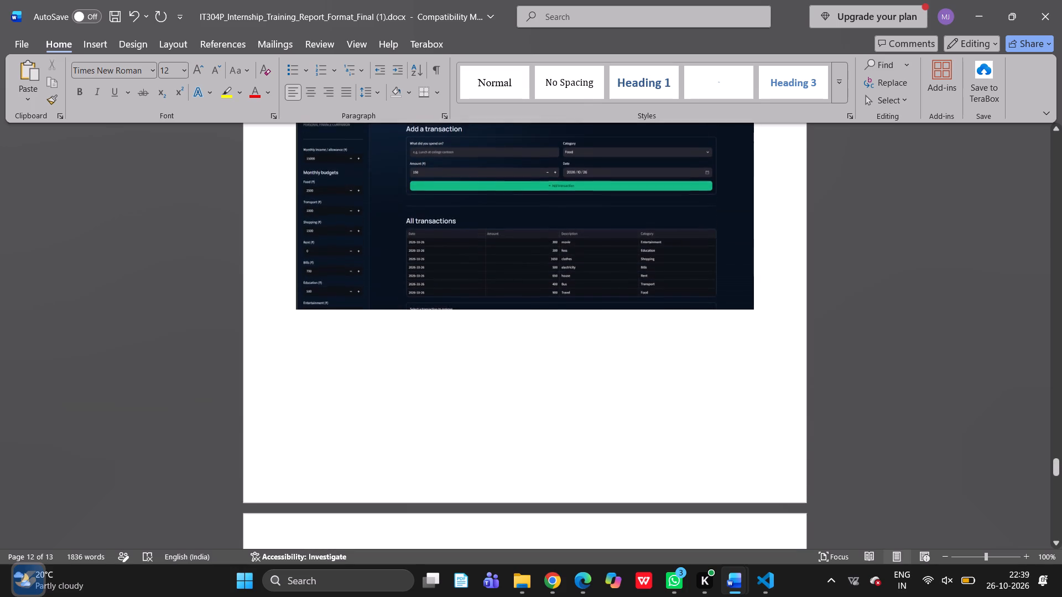
pyautogui.scroll(1, 550, 350)
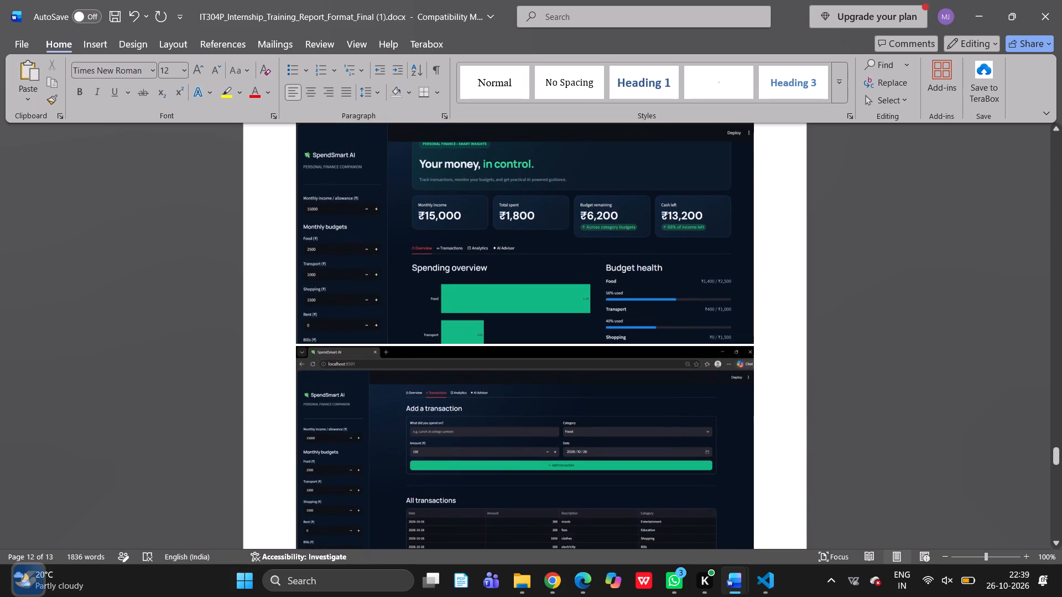
pyautogui.scroll(-4, 550, 350)
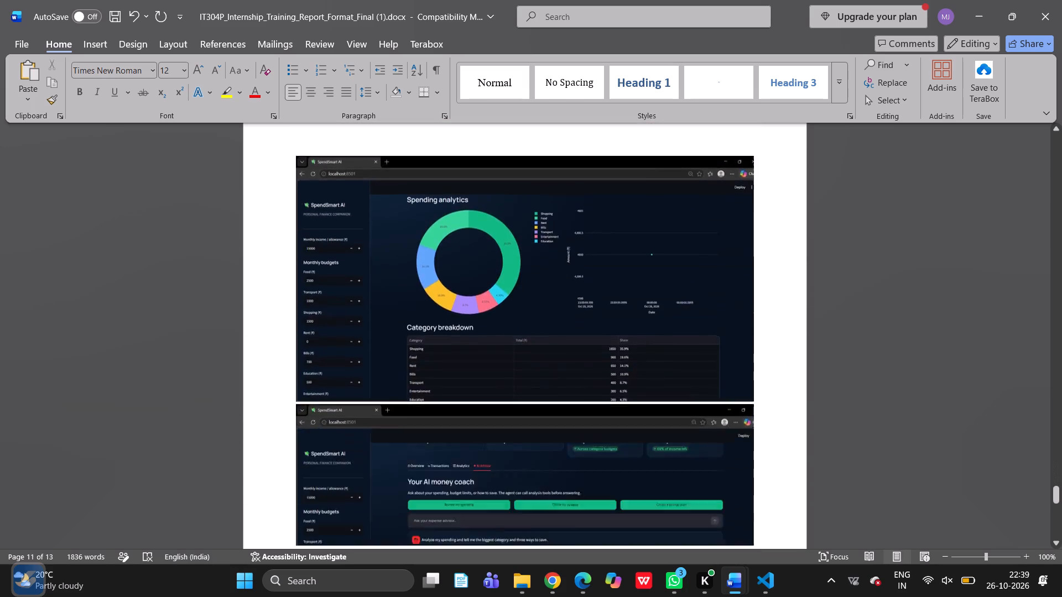
pyautogui.scroll(-4, 550, 350)
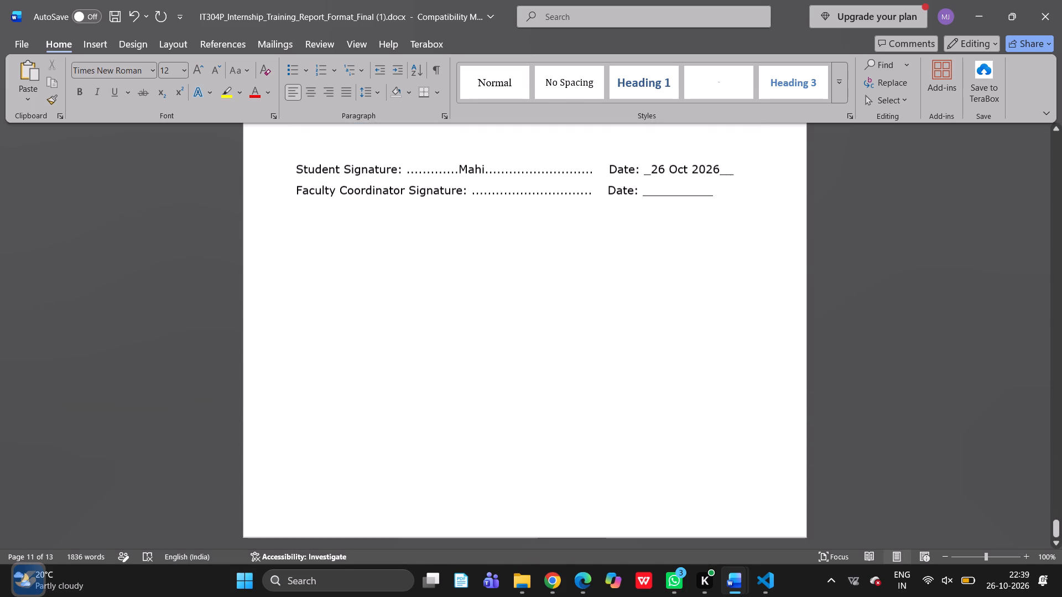
pyautogui.scroll(2, 550, 350)
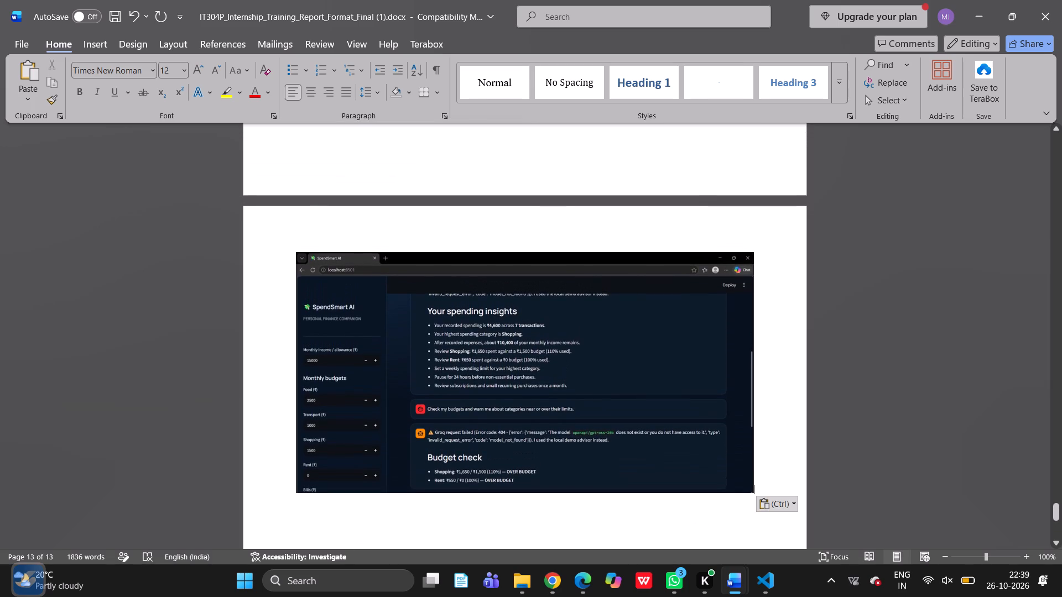
# Look back through the training report from the SpendSmart AI screenshots to the organization details and objectives near its beginning.
pyautogui.scroll(3, 550, 350)
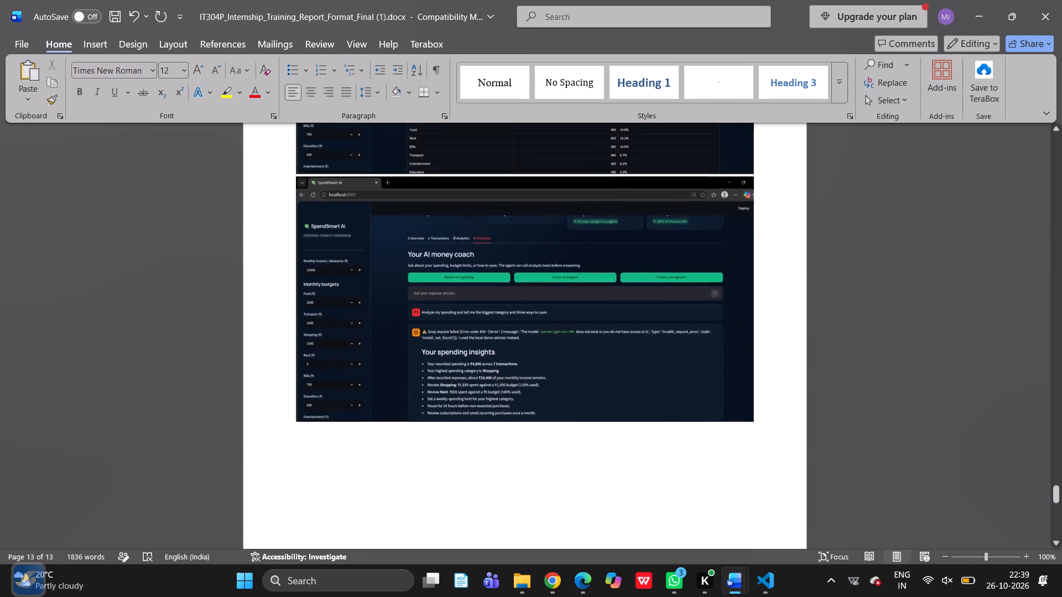
pyautogui.scroll(3, 550, 350)
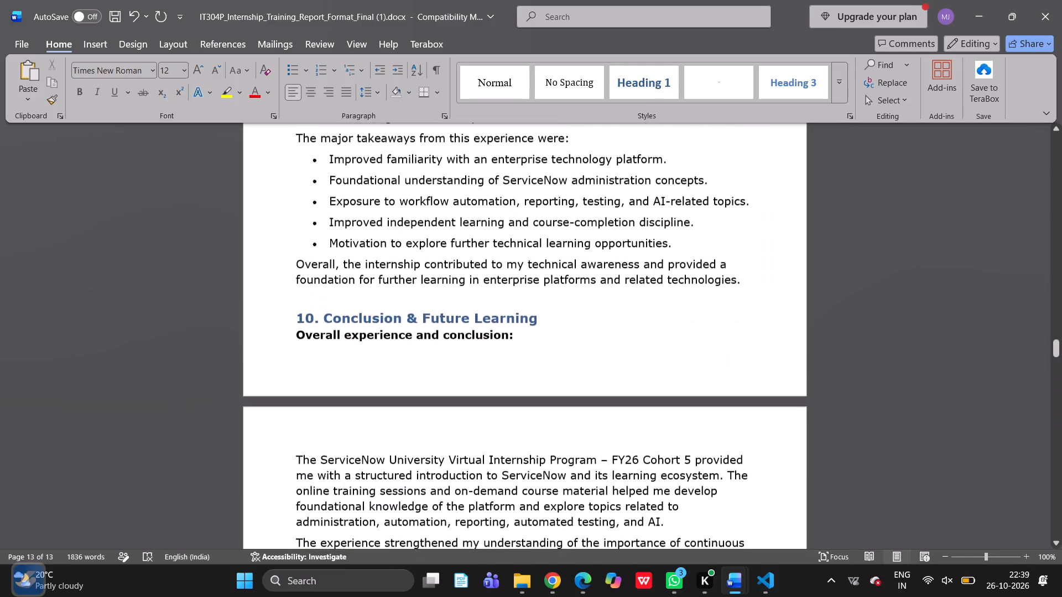
pyautogui.scroll(9, 550, 350)
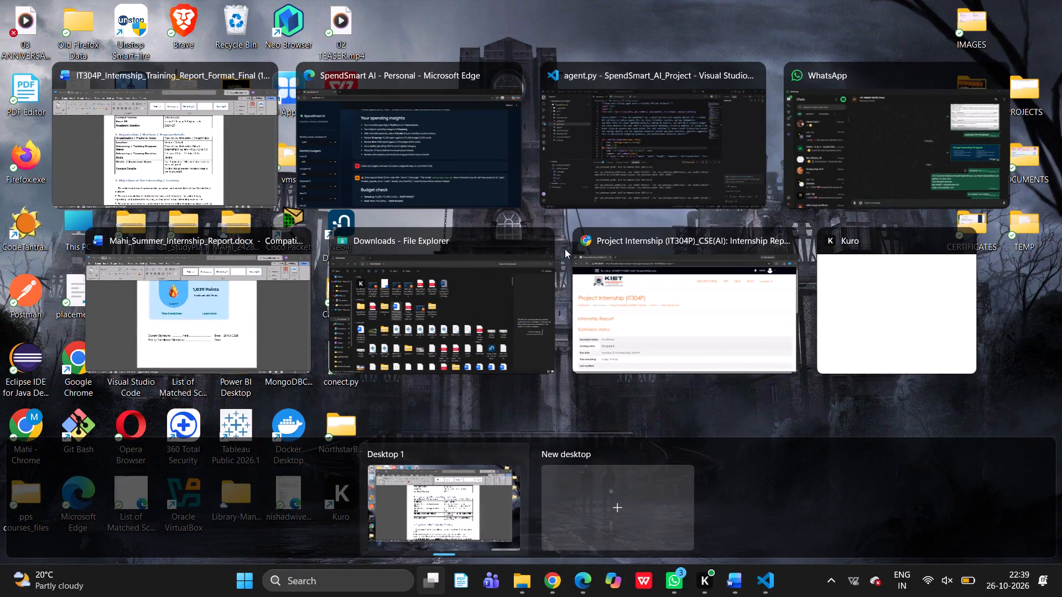
# Switch to the Summer Internship Report document and review it backwards from the signature lines through individual contributions and academic concepts.
pyautogui.click(227, 315)
pyautogui.scroll(-4, 489, 375)
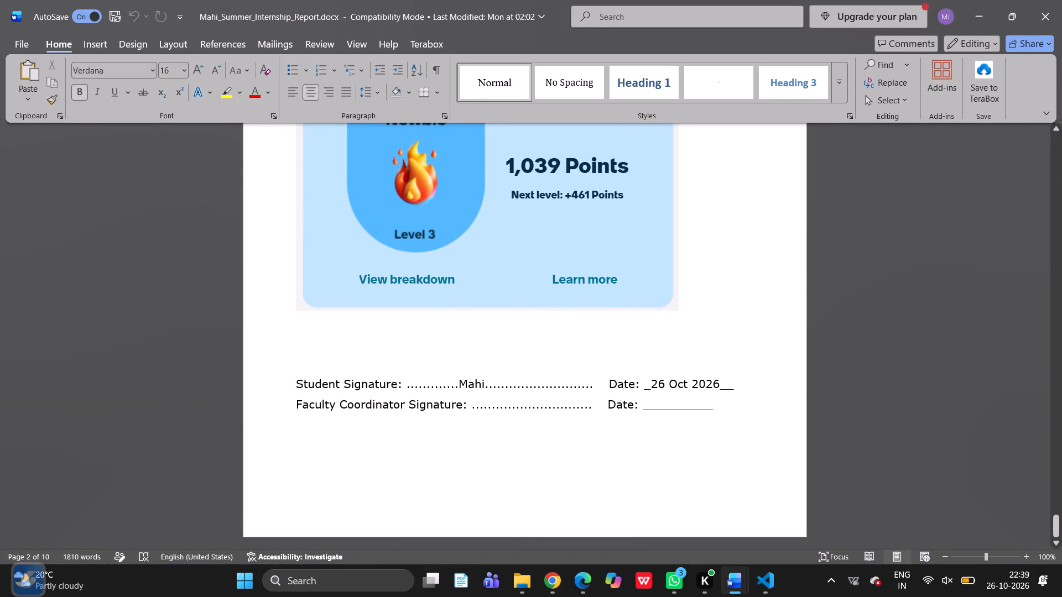
pyautogui.scroll(5, 489, 375)
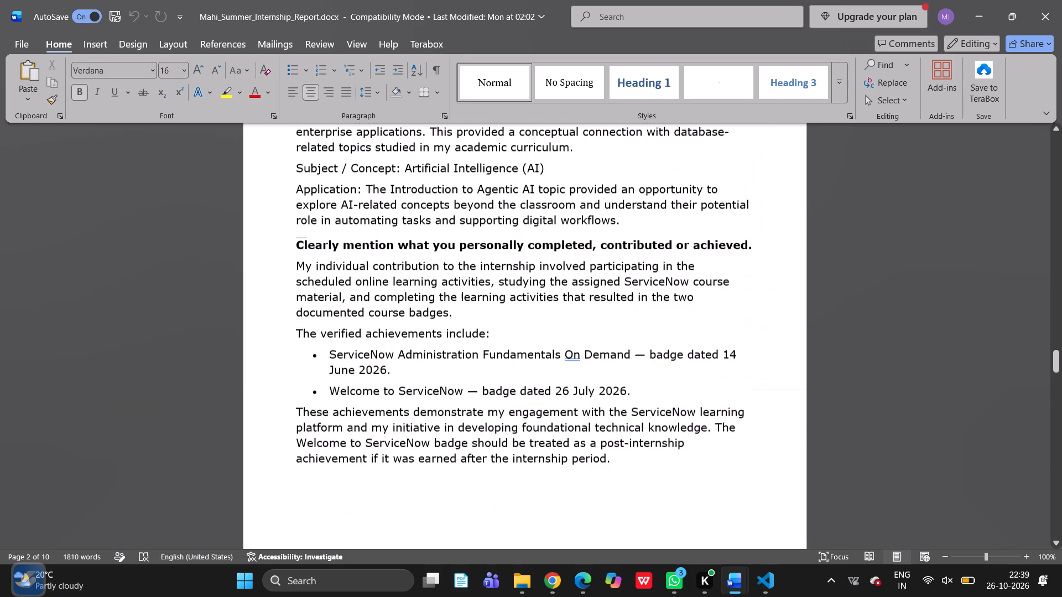
pyautogui.scroll(1, 489, 375)
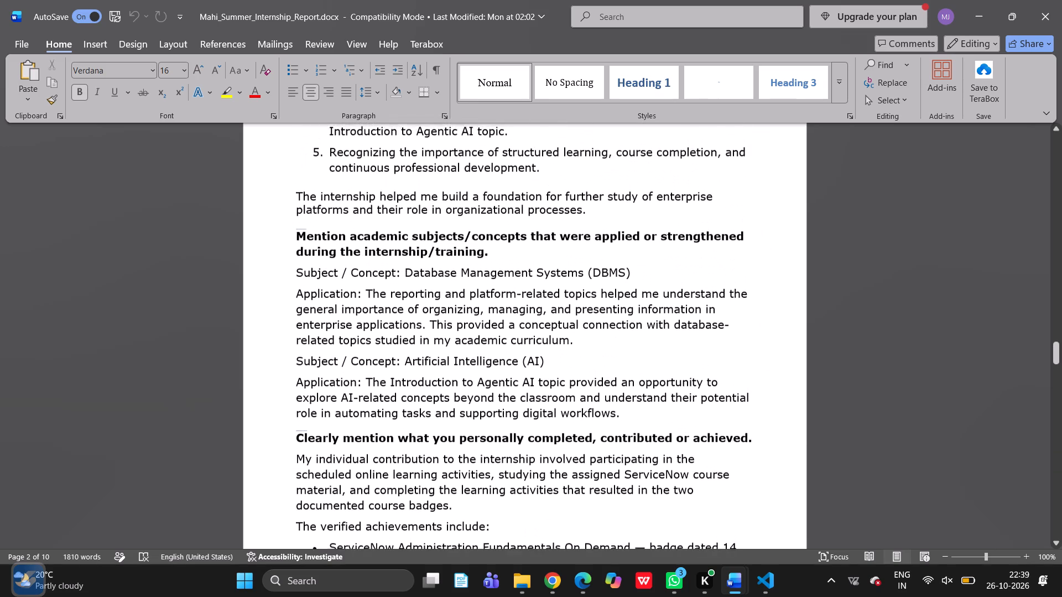
pyautogui.scroll(3, 489, 375)
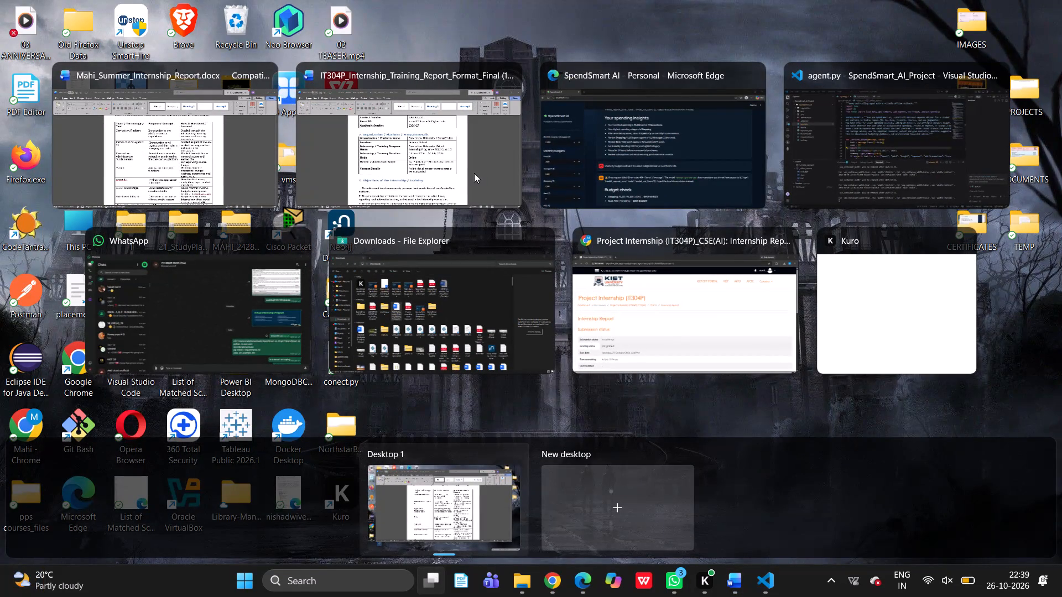
# Switch to the summer internship report document and check its badge attachments and signature lines for comparison.
pyautogui.click(243, 146)
pyautogui.scroll(-4, 468, 337)
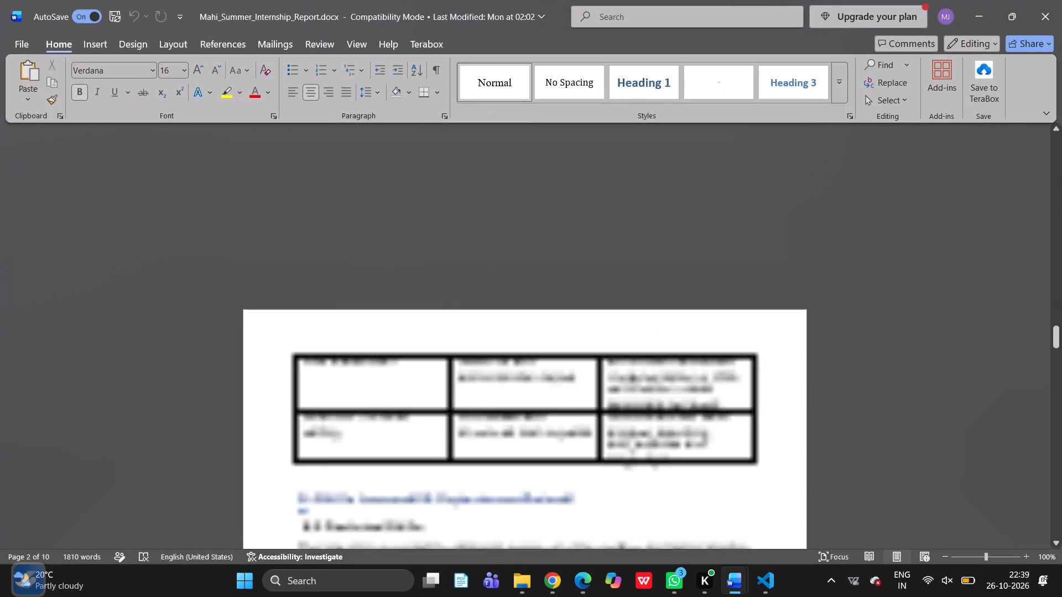
pyautogui.scroll(-7, 468, 337)
pyautogui.scroll(2, 468, 337)
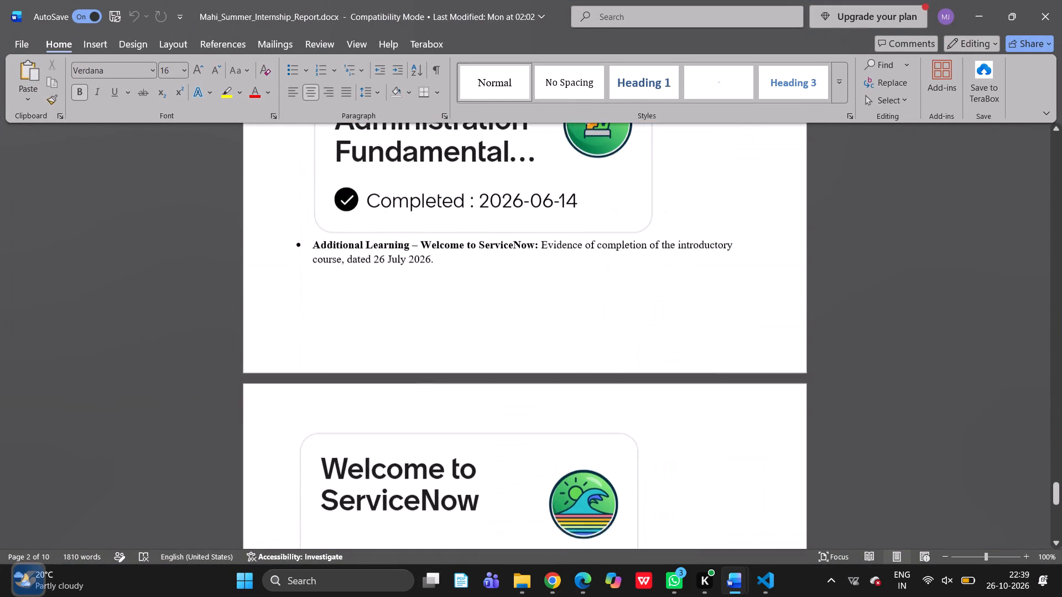
pyautogui.scroll(1, 468, 337)
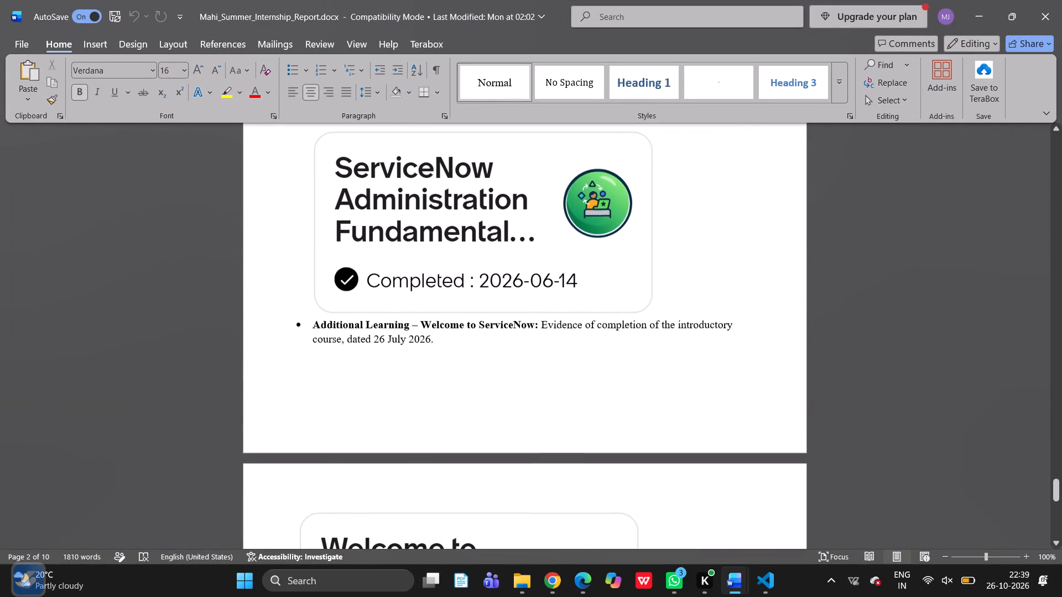
pyautogui.scroll(1, 468, 337)
pyautogui.scroll(-4, 468, 337)
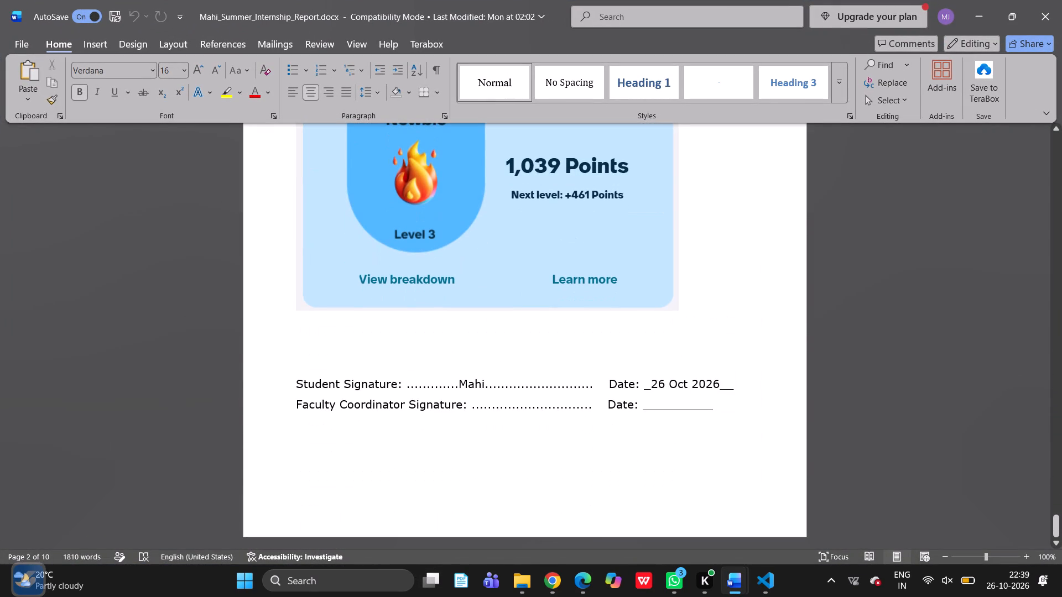
# Return to the IT304P training report and look back from its signature lines and attachments to sections 8 and 9.
pyautogui.click(430, 159)
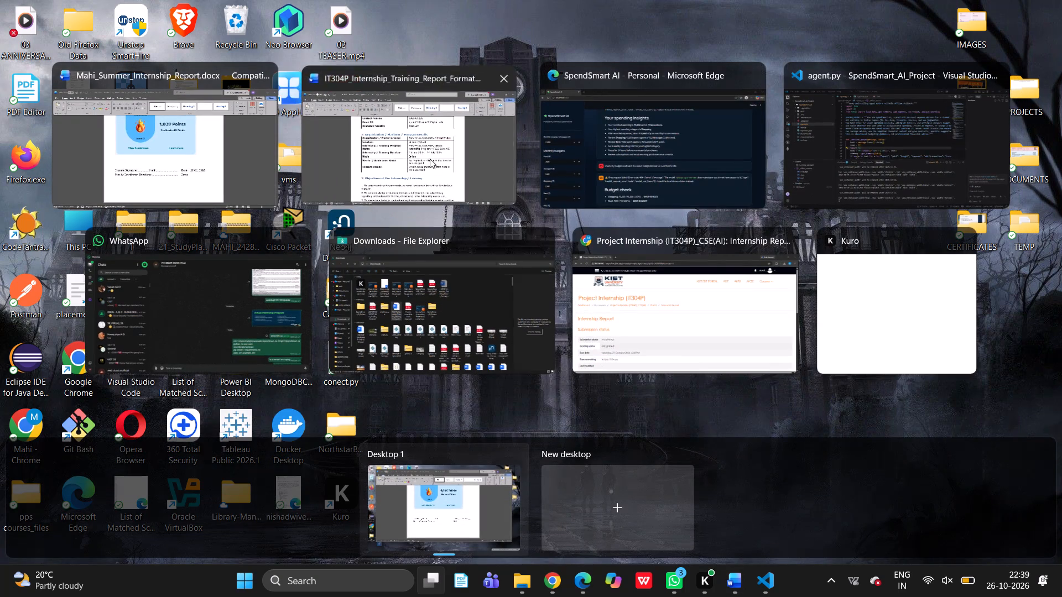
pyautogui.scroll(-16, 430, 159)
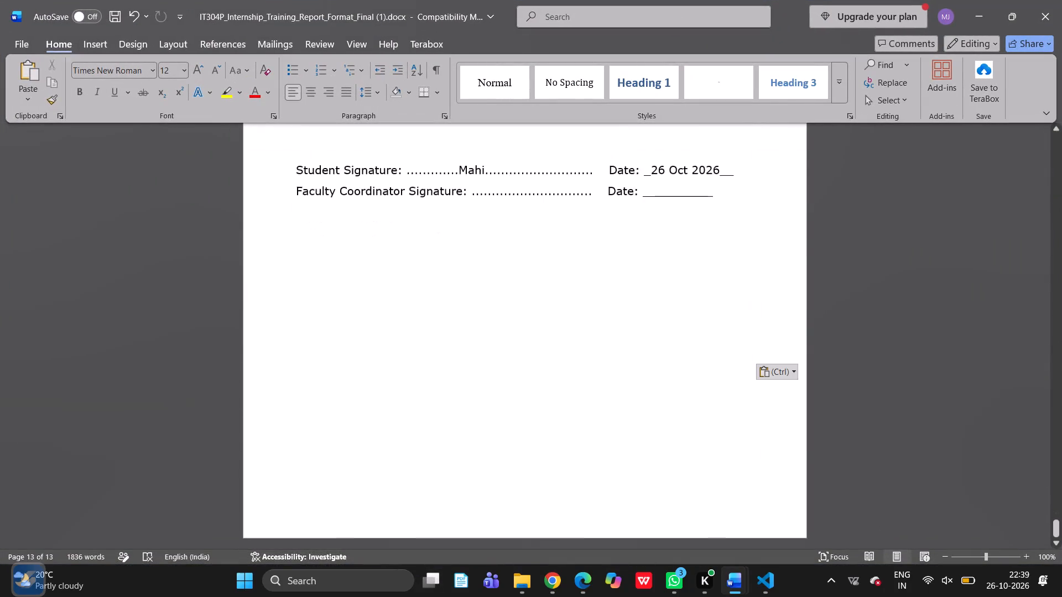
pyautogui.scroll(5, 430, 159)
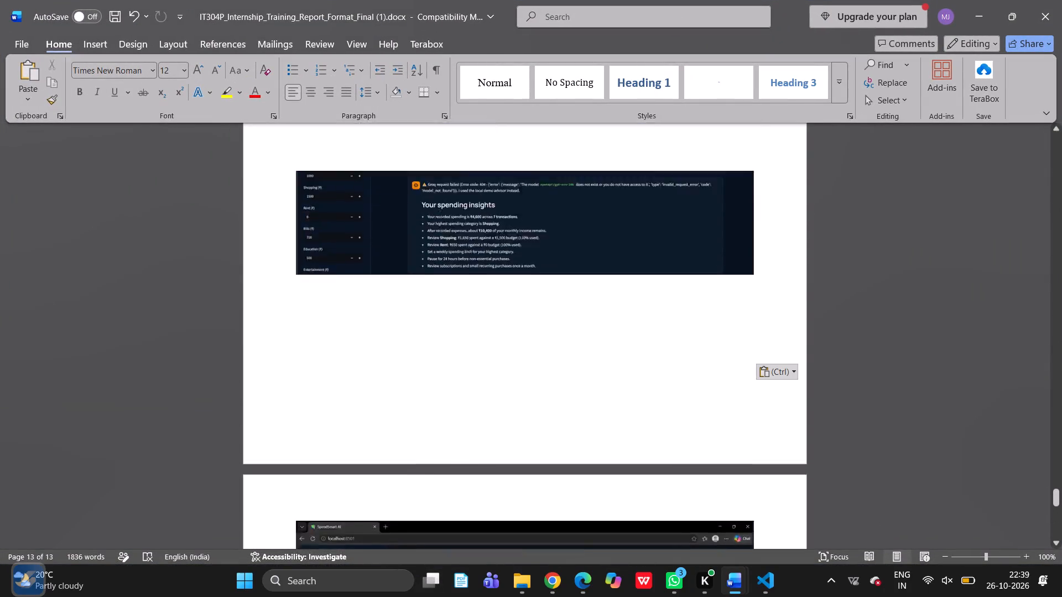
pyautogui.scroll(3, 430, 159)
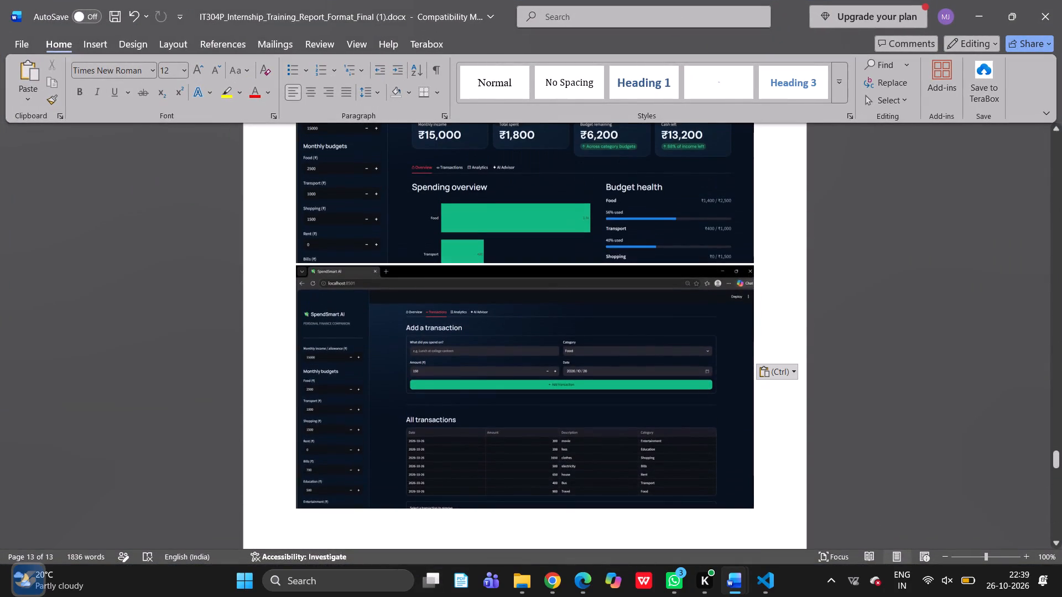
pyautogui.scroll(3, 430, 159)
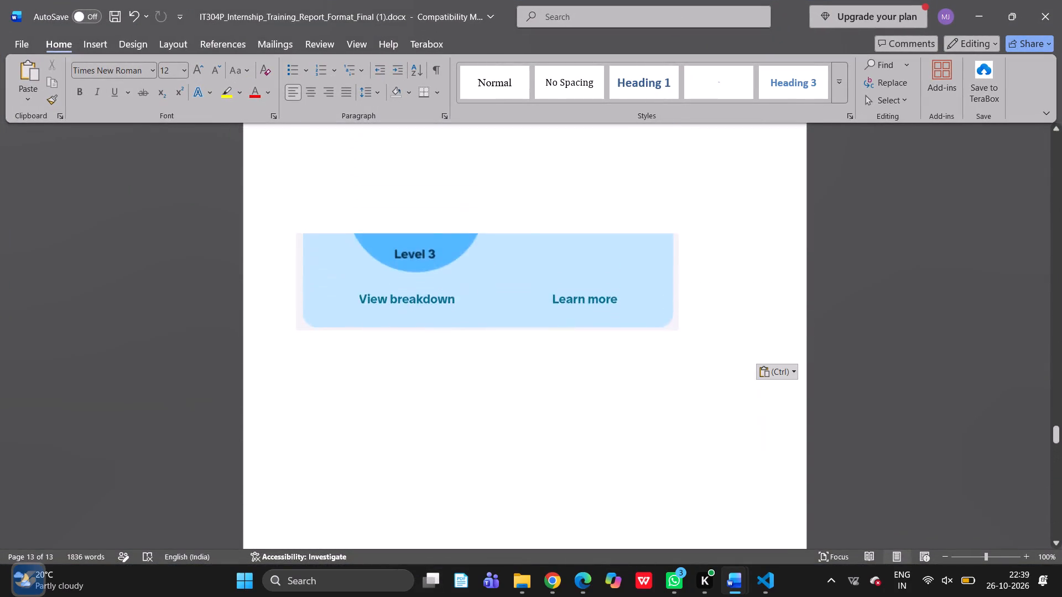
pyautogui.scroll(4, 430, 159)
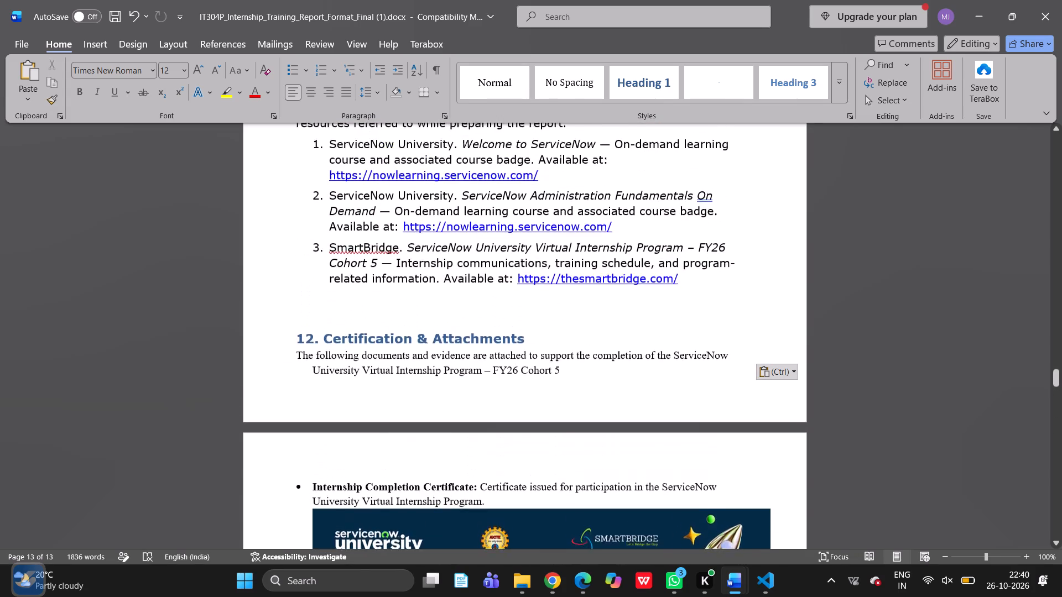
pyautogui.scroll(5, 430, 159)
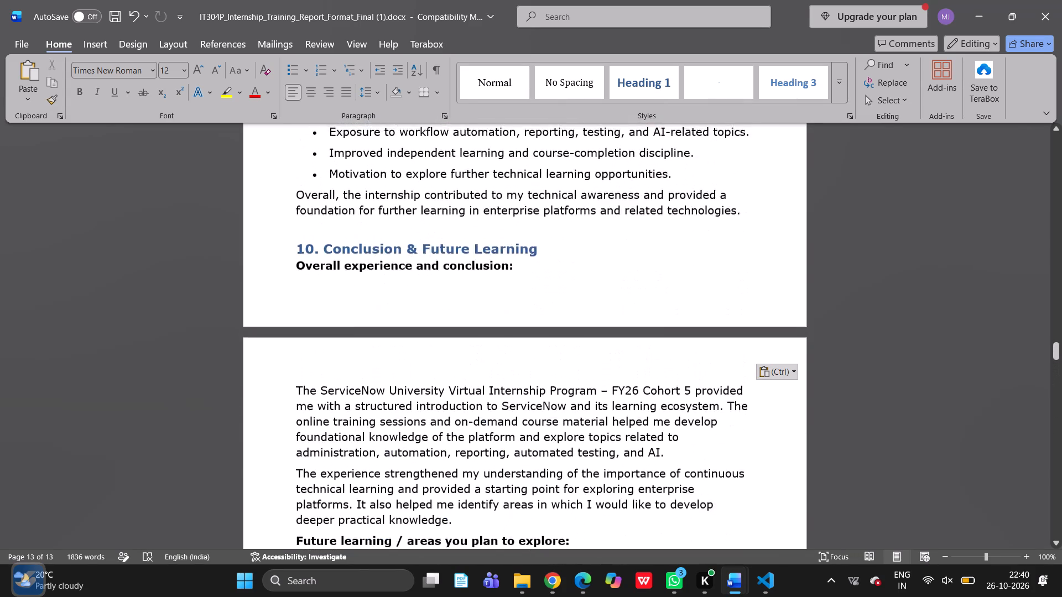
pyautogui.scroll(1, 430, 159)
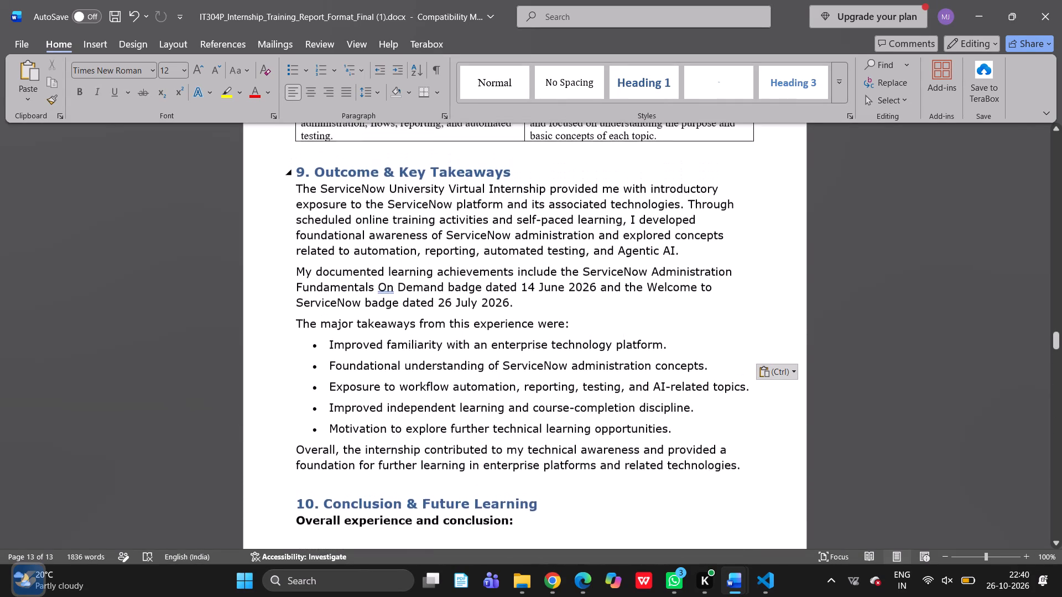
pyautogui.scroll(3, 430, 159)
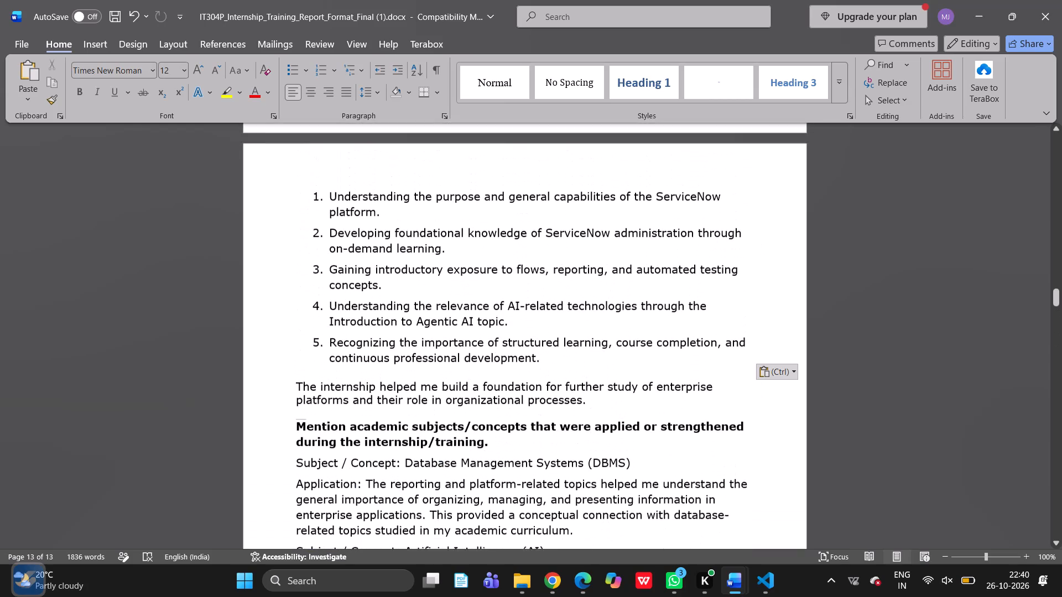
pyautogui.scroll(-2, 430, 159)
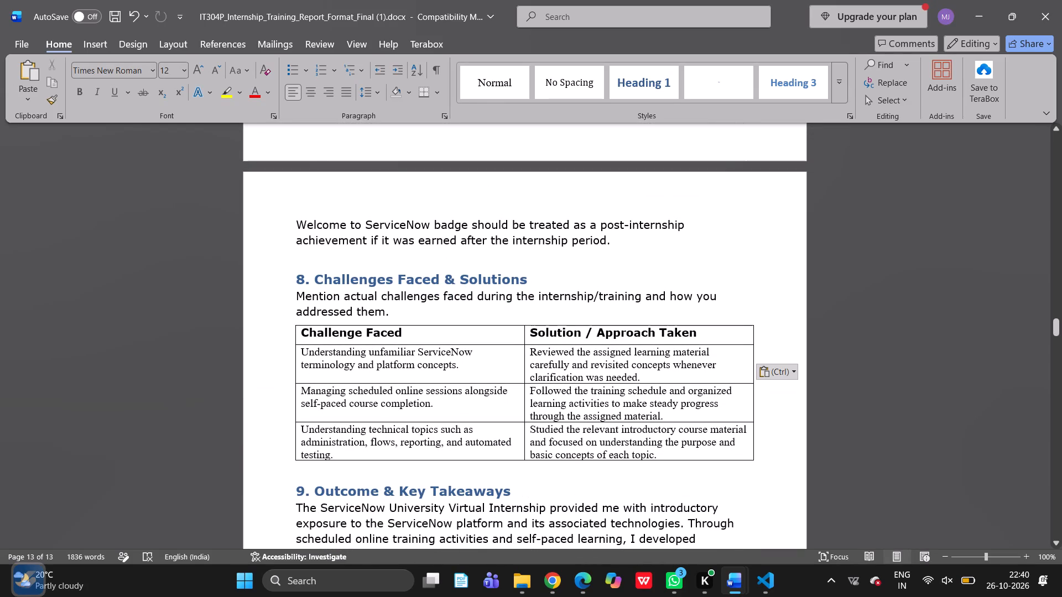
pyautogui.scroll(-5, 512, 253)
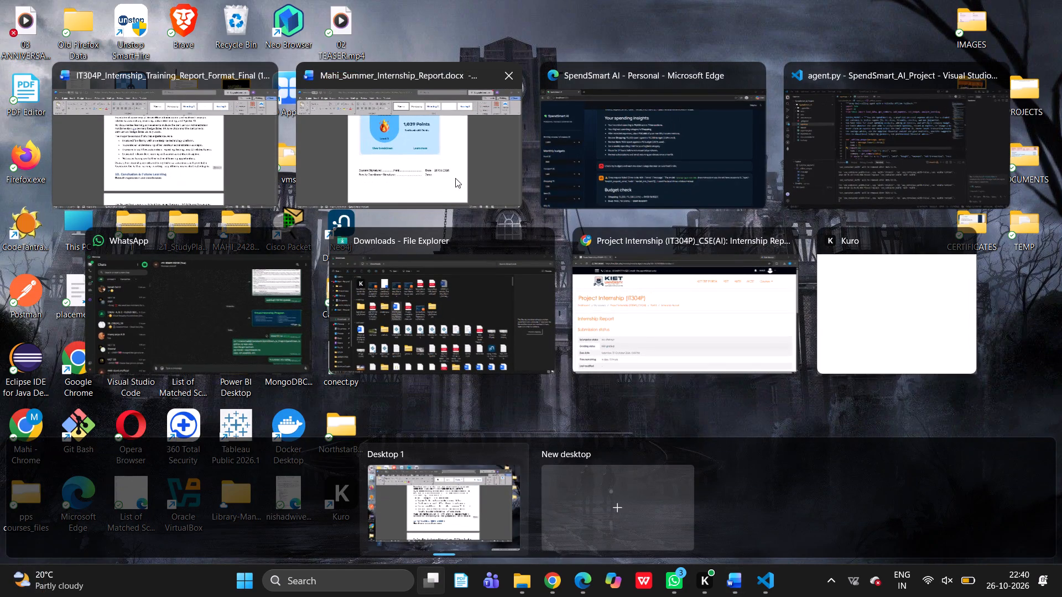
# Switch to the summer internship report and examine its Challenges Faced, Outcome & Key Takeaways and Conclusion sections for comparison.
pyautogui.click(403, 155)
pyautogui.scroll(3, 403, 155)
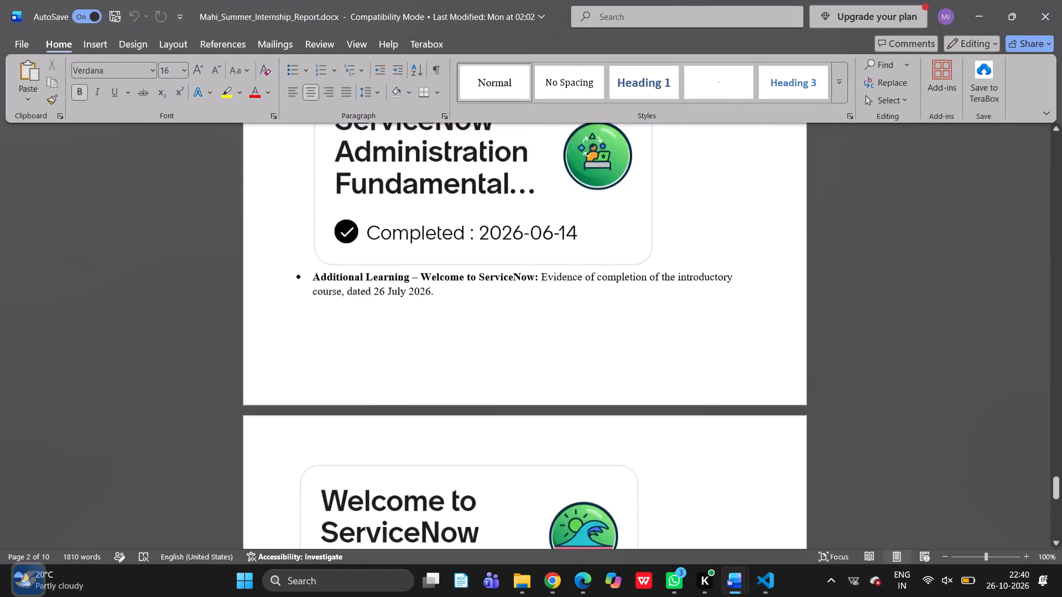
pyautogui.scroll(4, 403, 155)
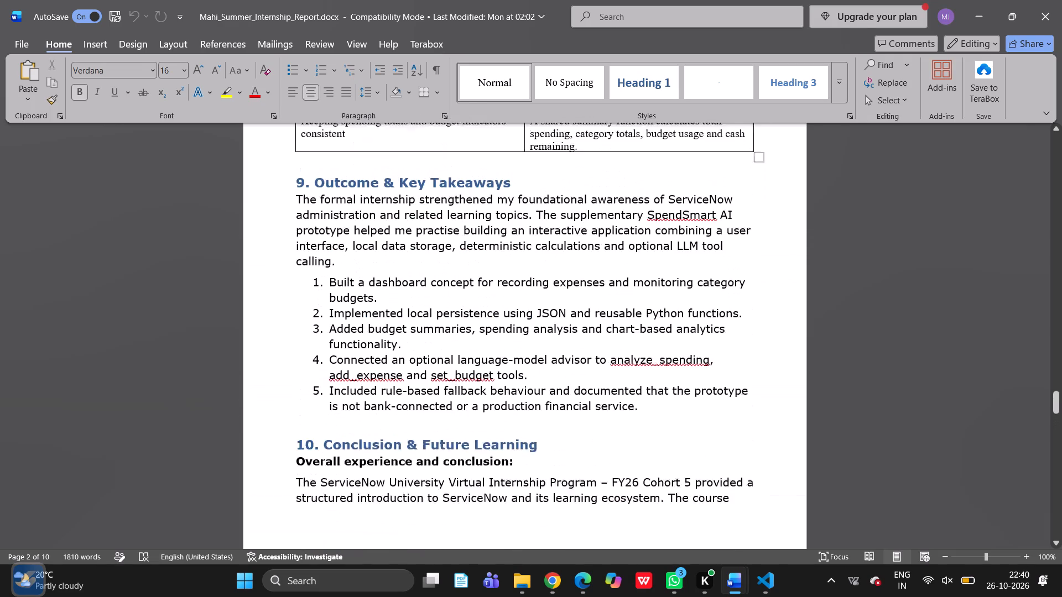
pyautogui.scroll(1, 403, 155)
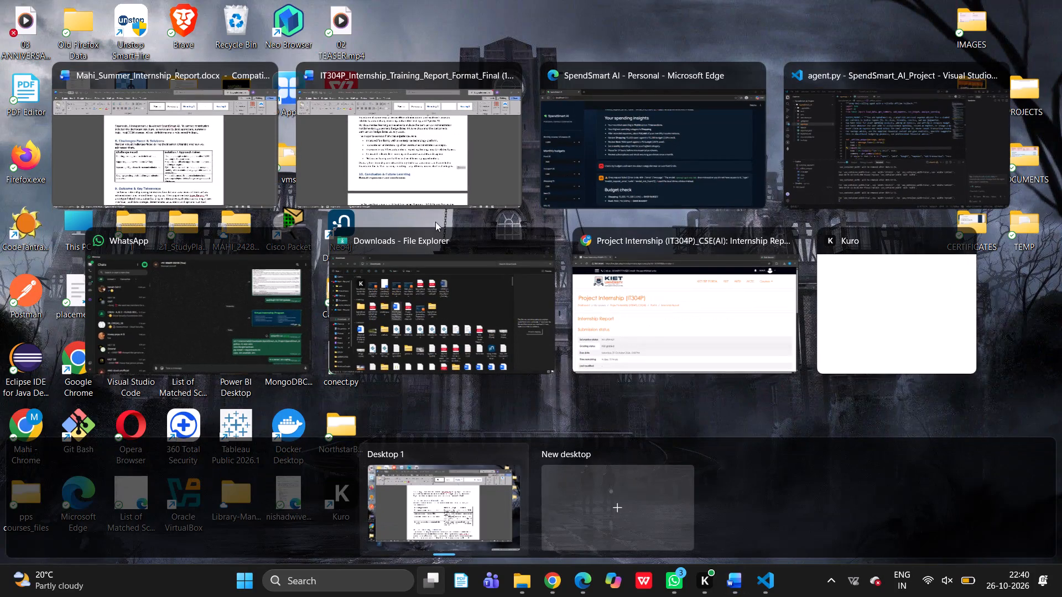
# Copy the SpendSmart AI Overview screenshot from the IT304P report into the summer internship report, on a new line below the points badge image.
pyautogui.click(434, 145)
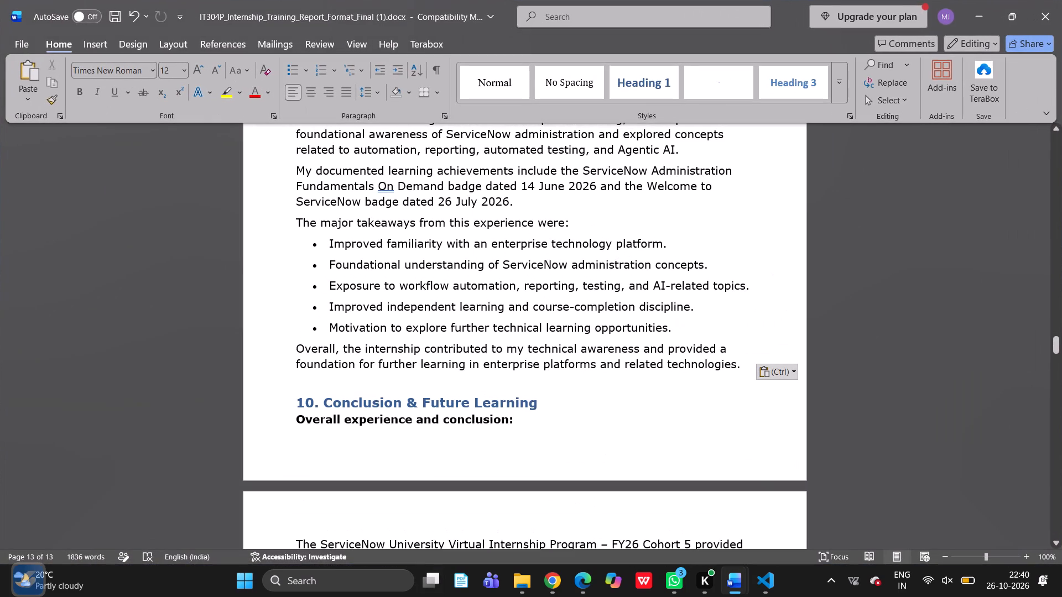
pyautogui.scroll(-5, 434, 145)
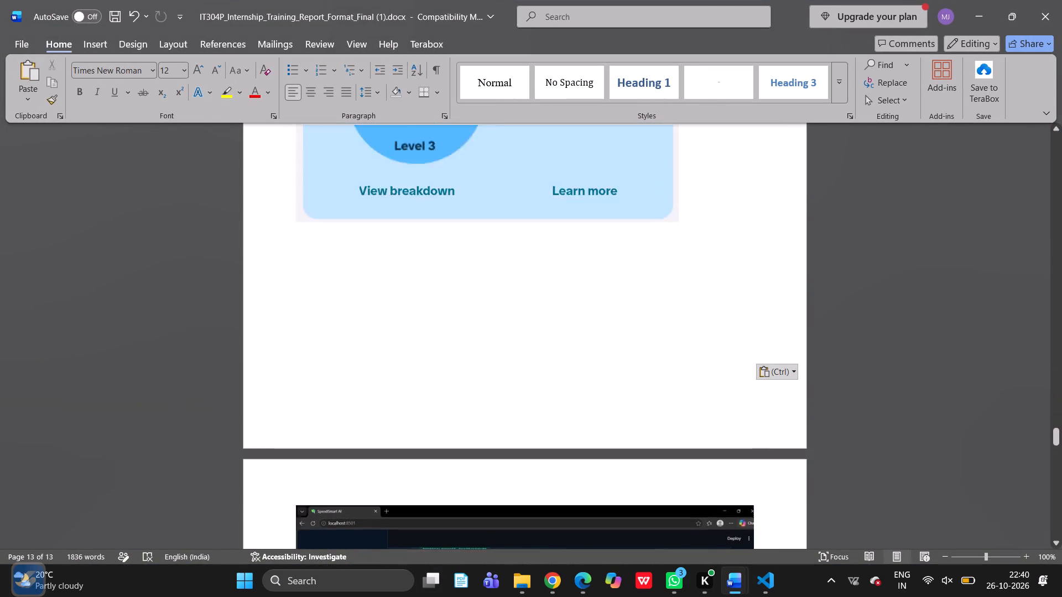
pyautogui.scroll(-1, 434, 145)
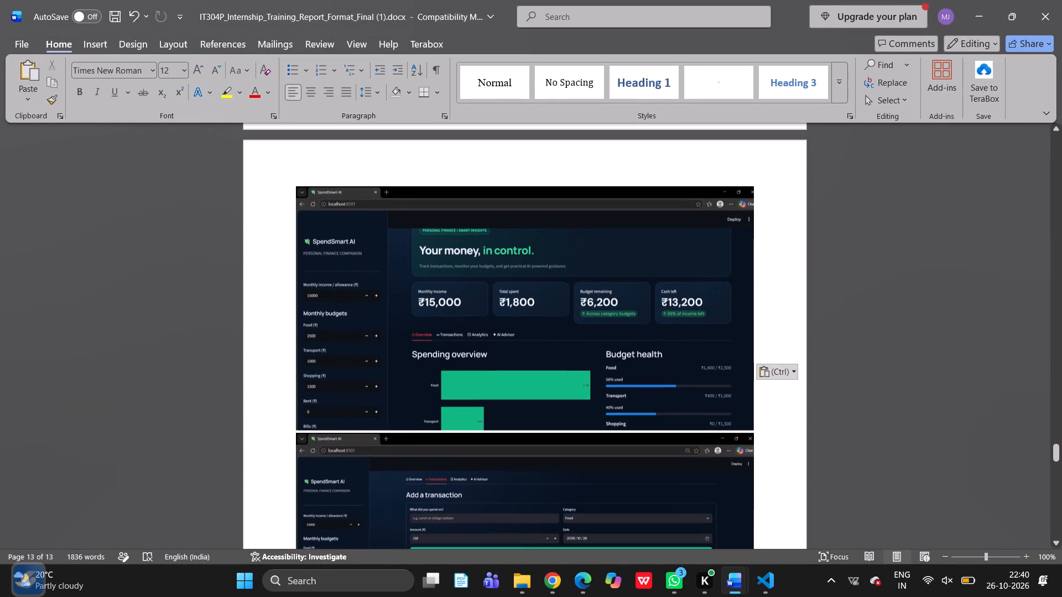
pyautogui.rightClick(489, 279)
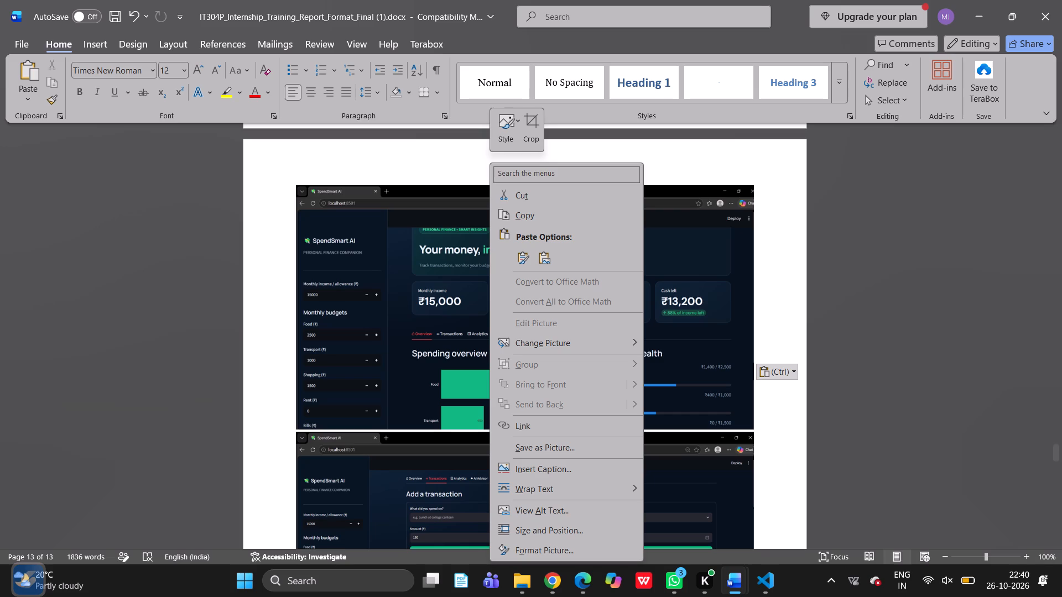
pyautogui.click(534, 215)
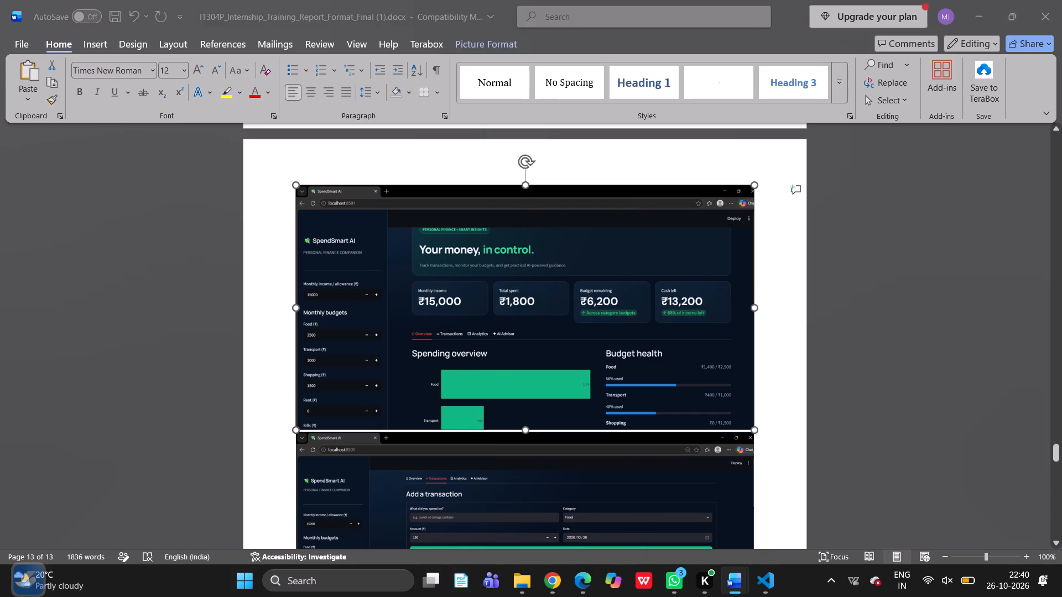
pyautogui.click(396, 141)
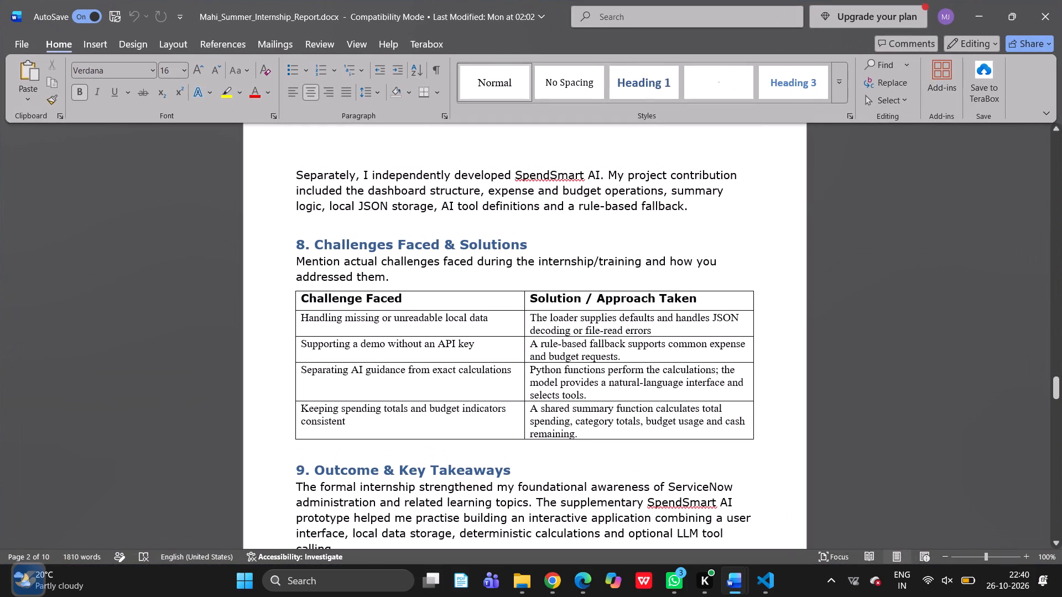
pyautogui.scroll(-1, 439, 309)
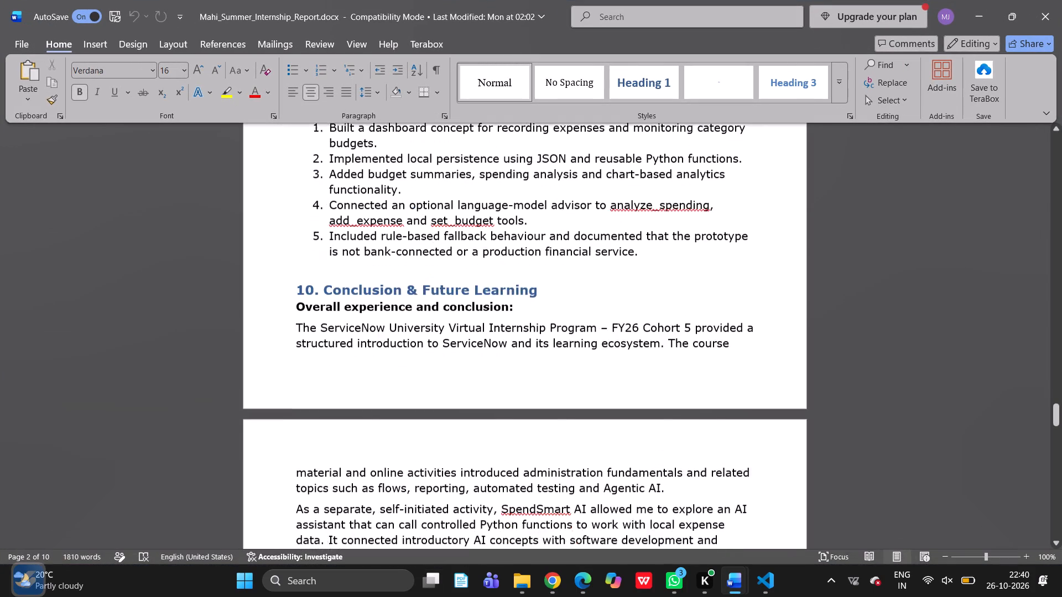
pyautogui.scroll(-4, 439, 309)
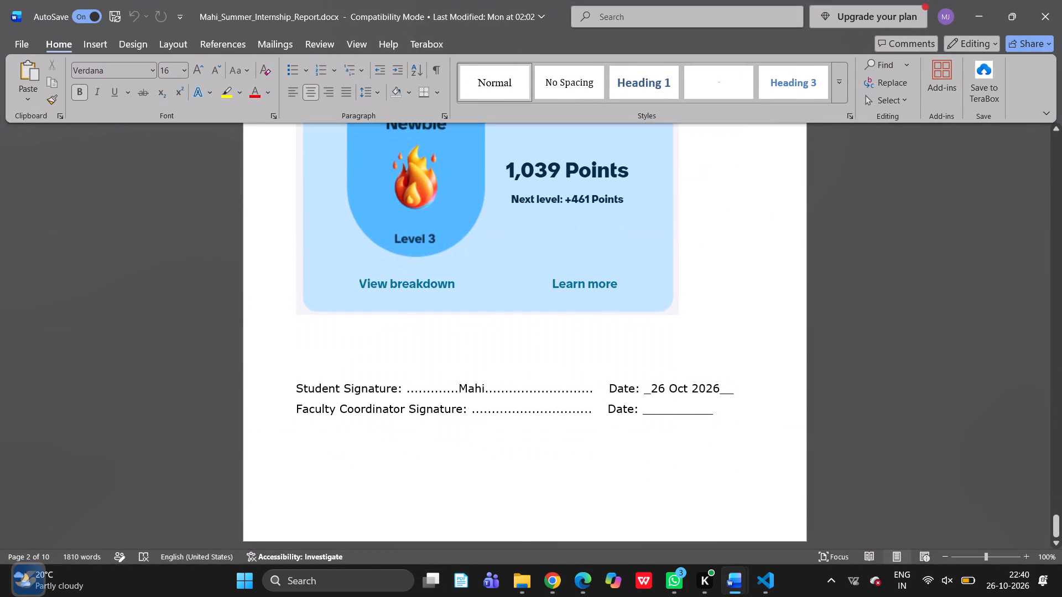
pyautogui.click(691, 297)
pyautogui.press('Return')
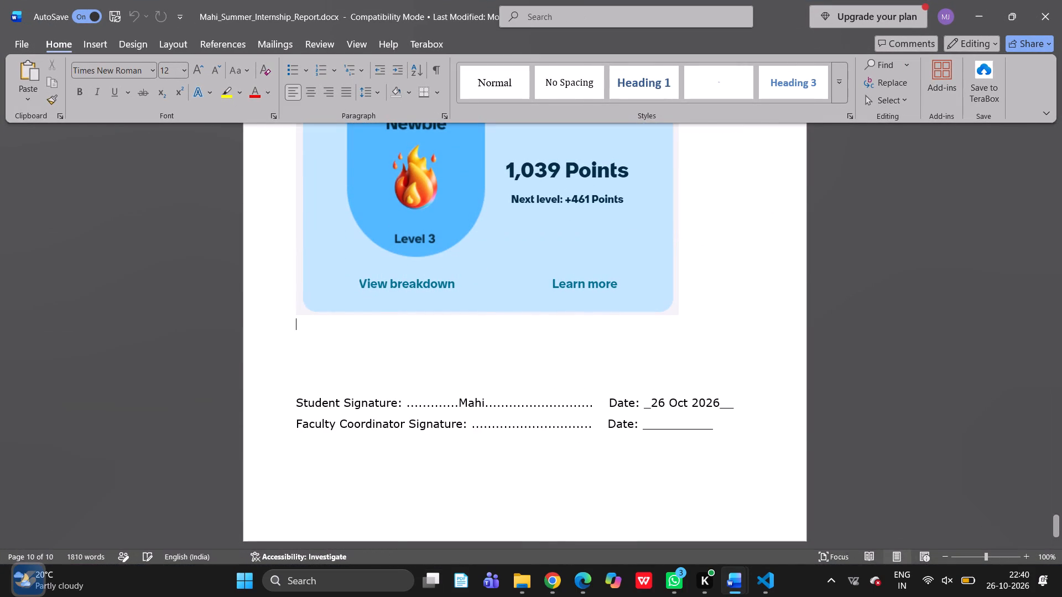
pyautogui.hotkey('ctrl', 'v')
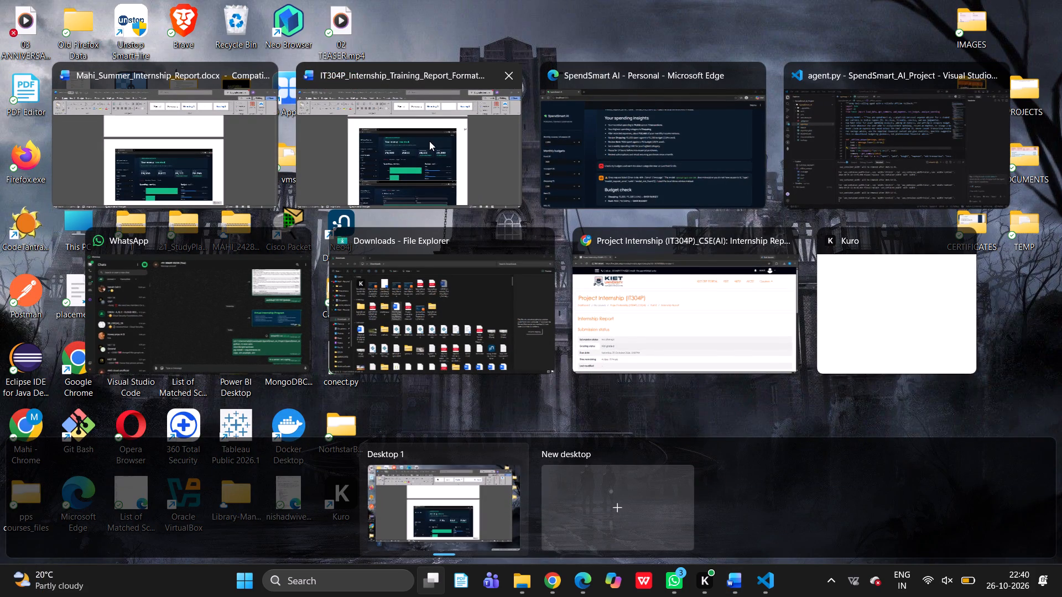
# Copy the Add a transaction screenshot from the IT304P report into the summer internship report, on a new line below the Overview screenshot.
pyautogui.click(429, 141)
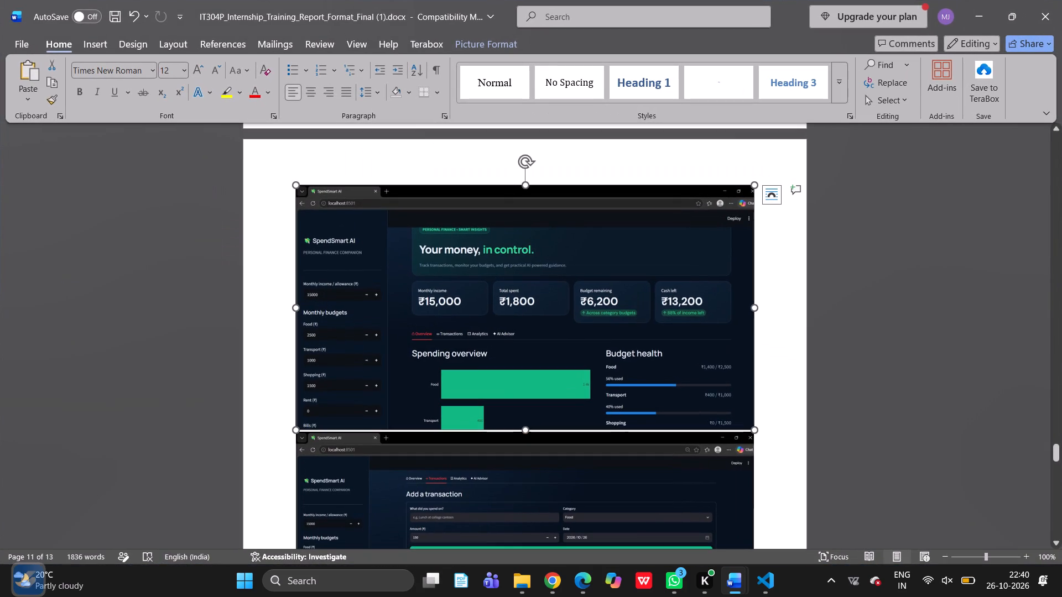
pyautogui.click(492, 499)
pyautogui.rightClick(492, 499)
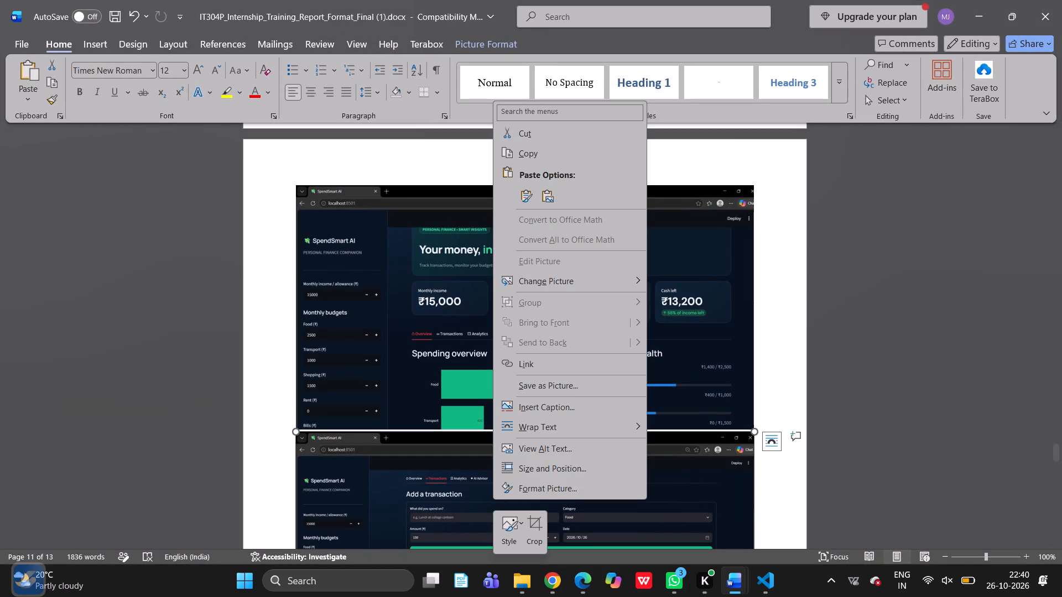
pyautogui.click(558, 156)
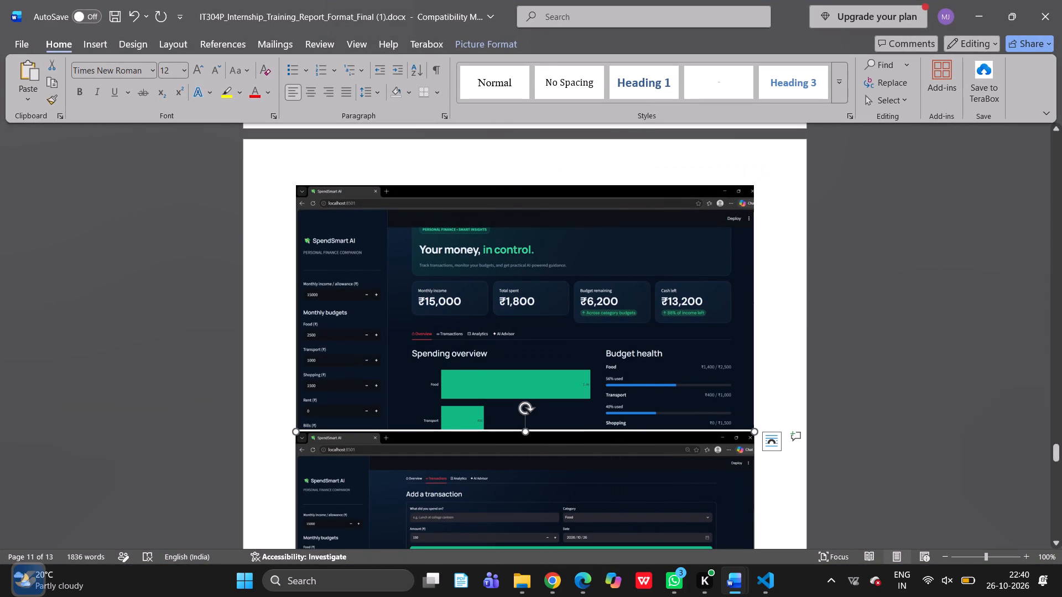
pyautogui.click(414, 160)
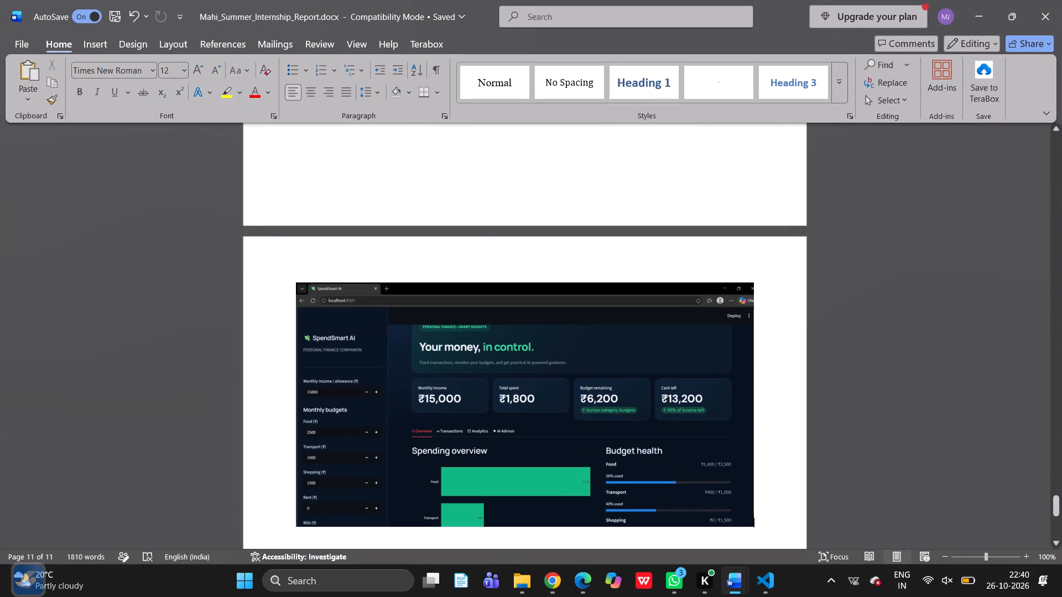
pyautogui.click(766, 495)
pyautogui.press('Return')
pyautogui.hotkey('ctrl', 'v')
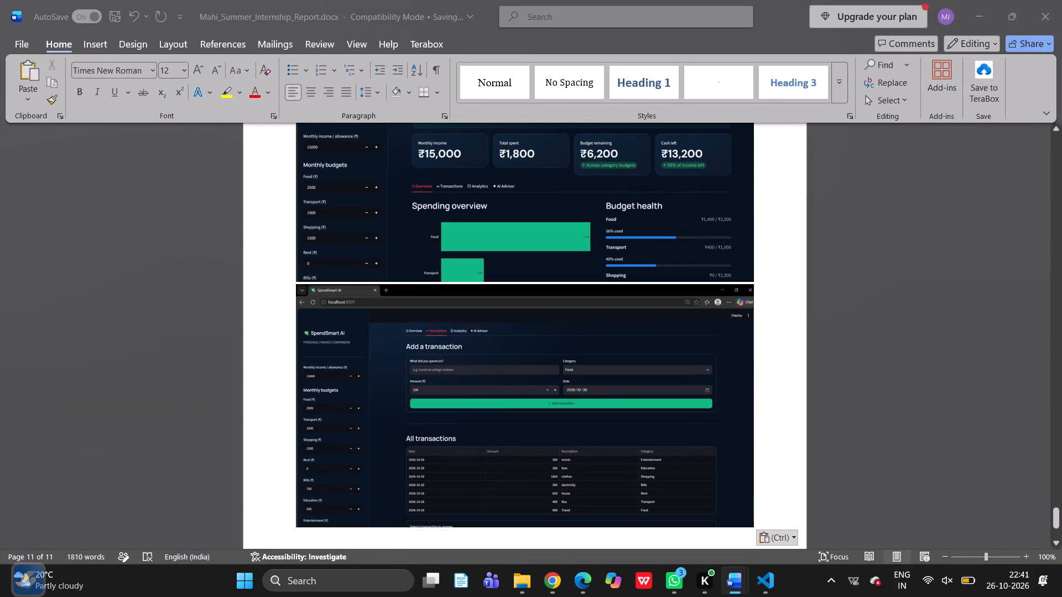
# Copy the Spending analytics screenshot from the IT304P report into the summer internship report, on a new line below the transactions screenshot.
pyautogui.click(447, 147)
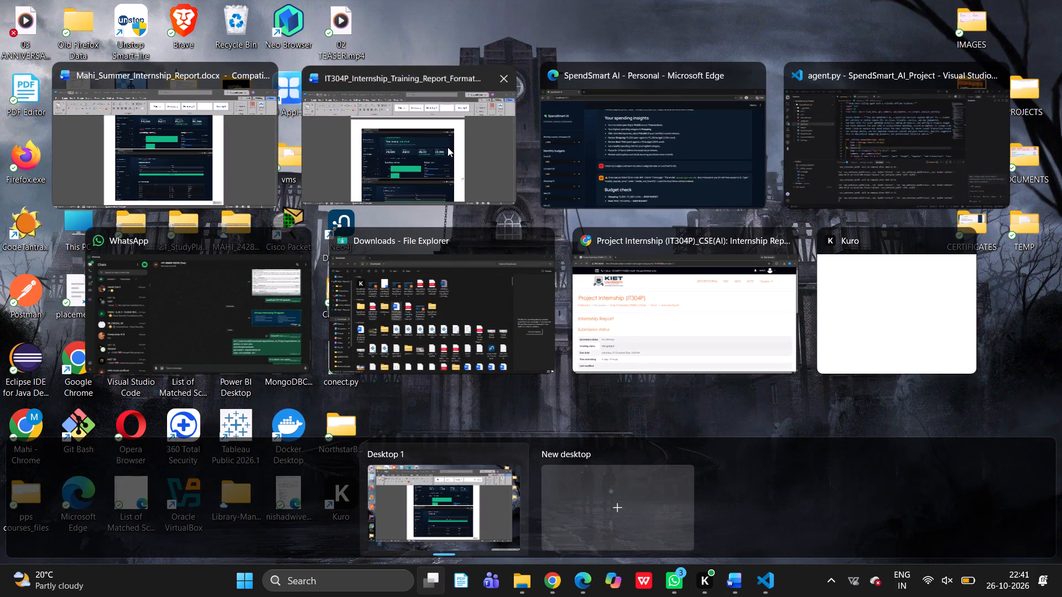
pyautogui.scroll(-1, 455, 378)
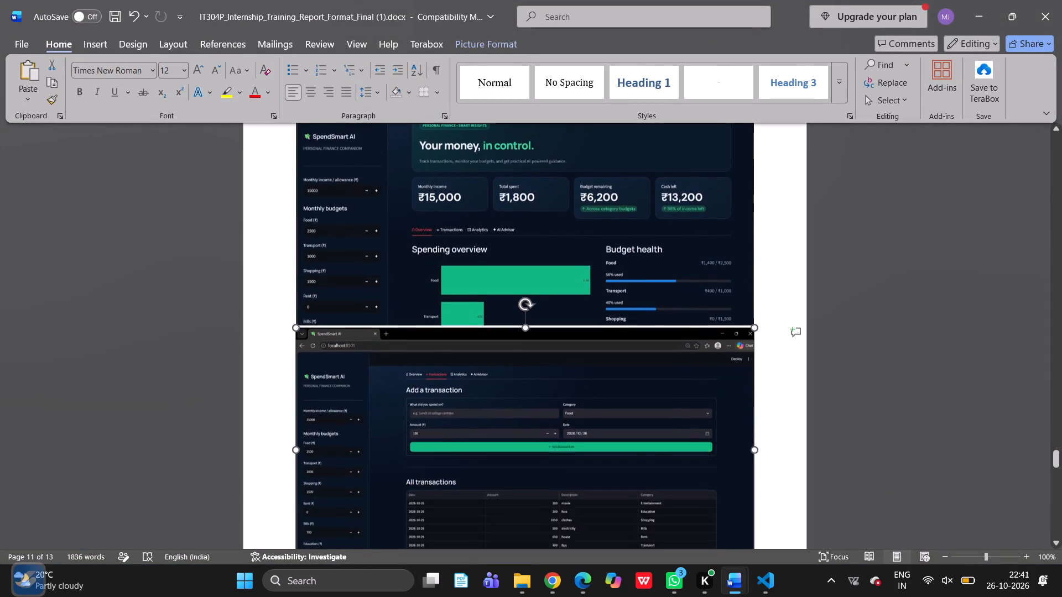
pyautogui.scroll(-4, 455, 378)
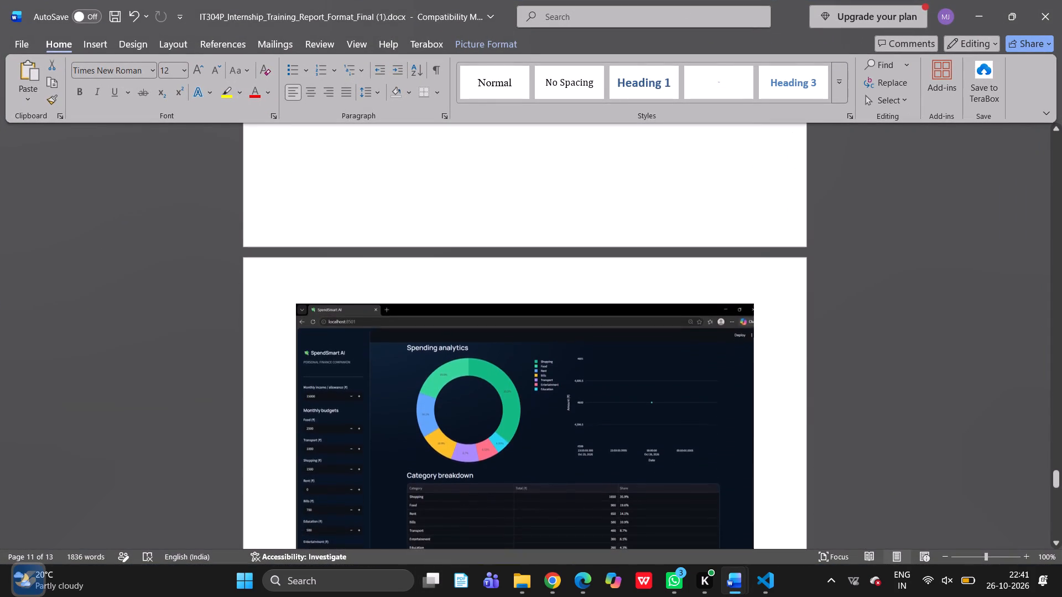
pyautogui.scroll(-1, 455, 378)
pyautogui.click(455, 378)
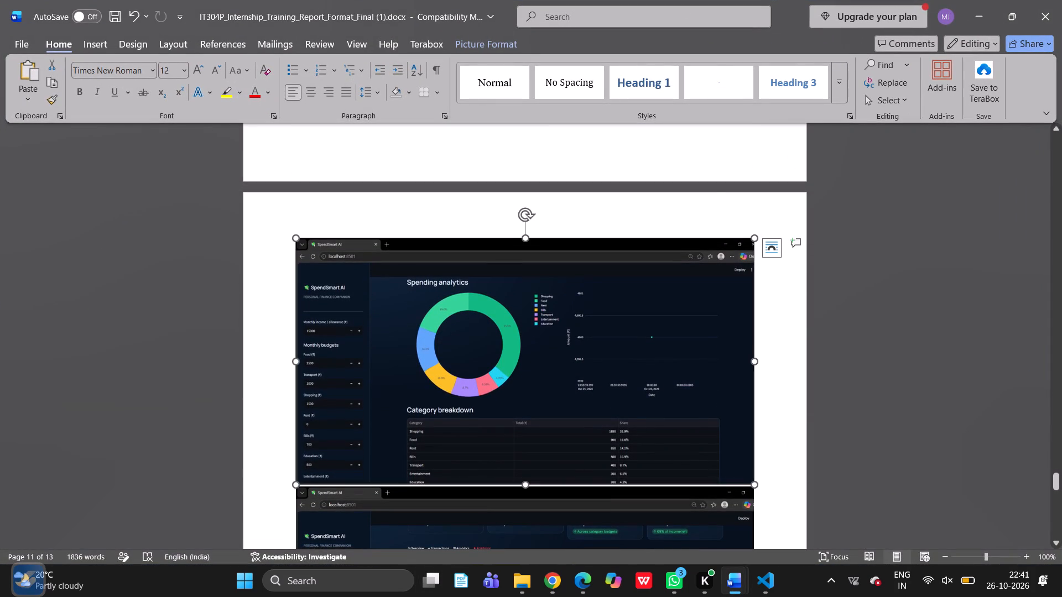
pyautogui.rightClick(496, 364)
pyautogui.click(538, 213)
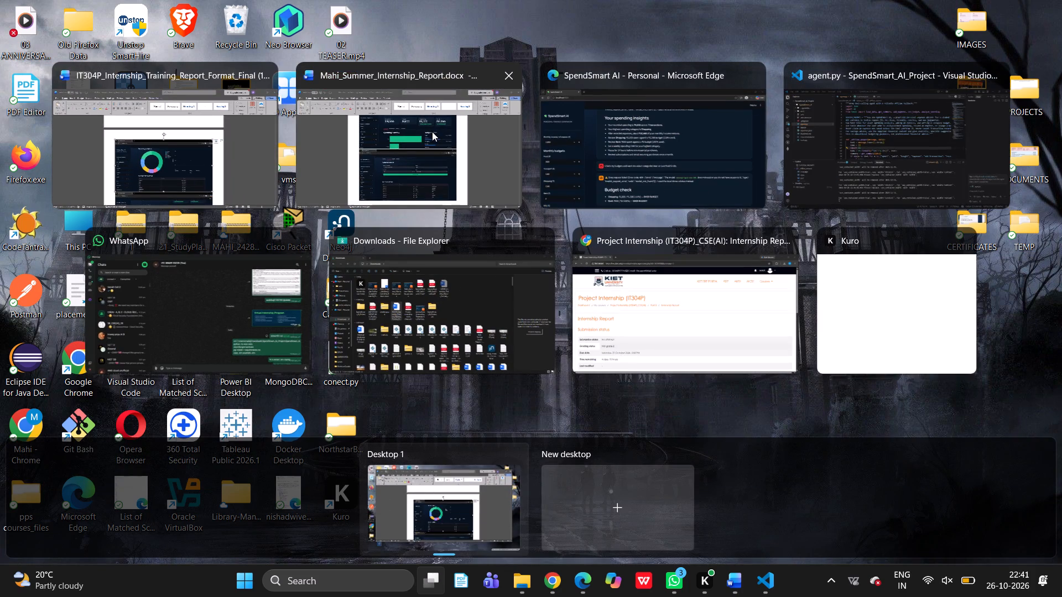
pyautogui.click(432, 130)
pyautogui.click(757, 504)
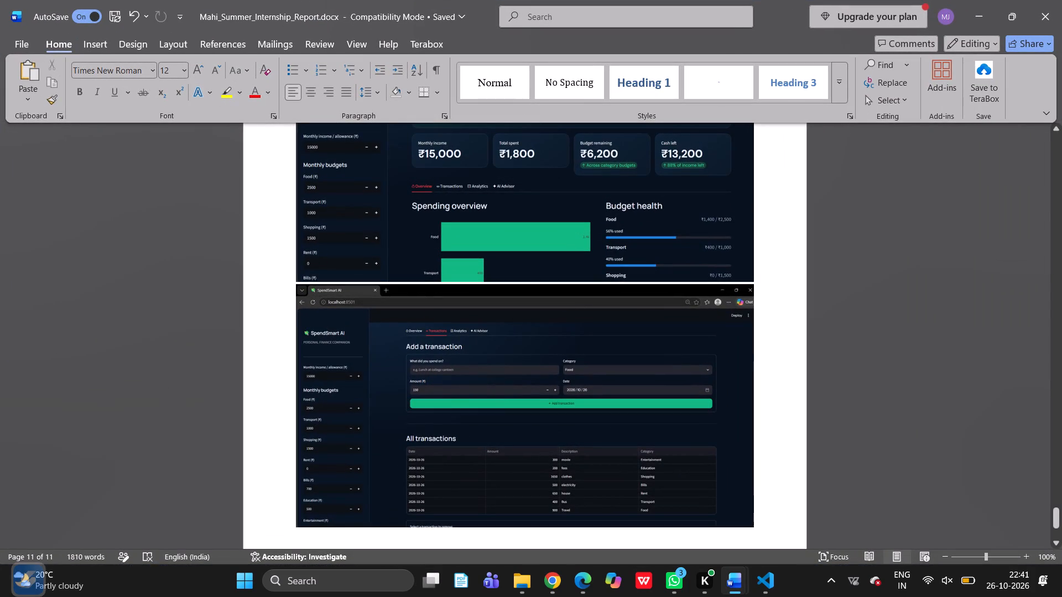
pyautogui.press('Return')
pyautogui.hotkey('ctrl', 'v')
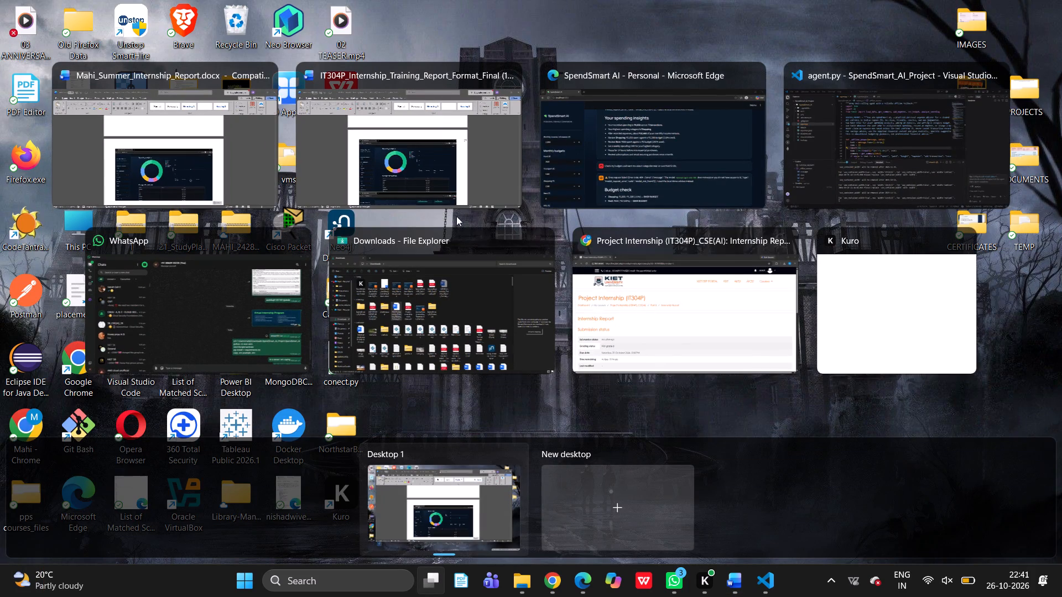
# Copy the AI money coach screenshot from the IT304P report into the summer internship report, on a new line below the Spending analytics screenshot.
pyautogui.click(446, 169)
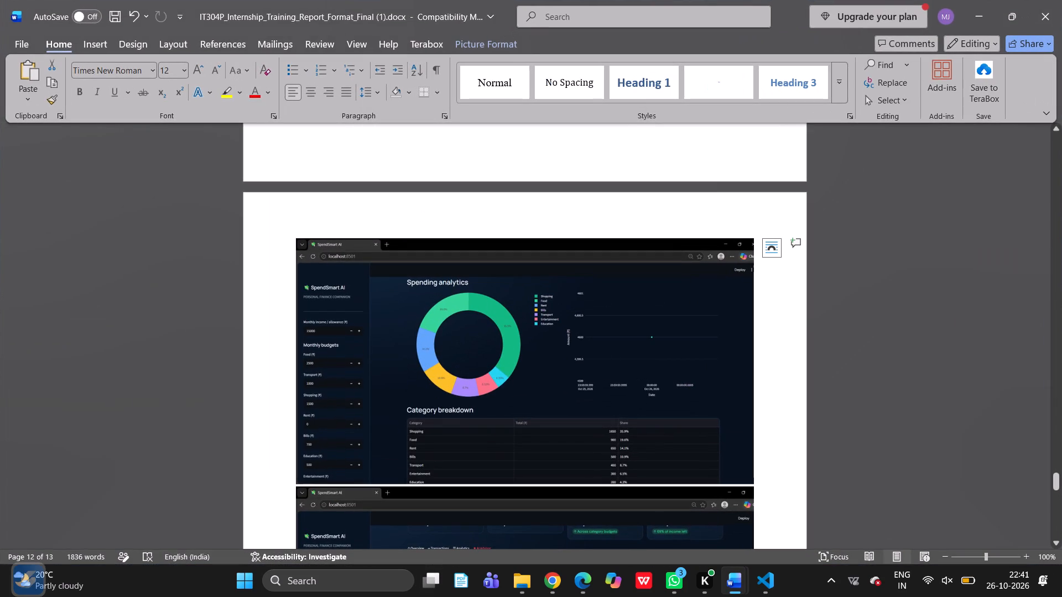
pyautogui.scroll(-1, 515, 431)
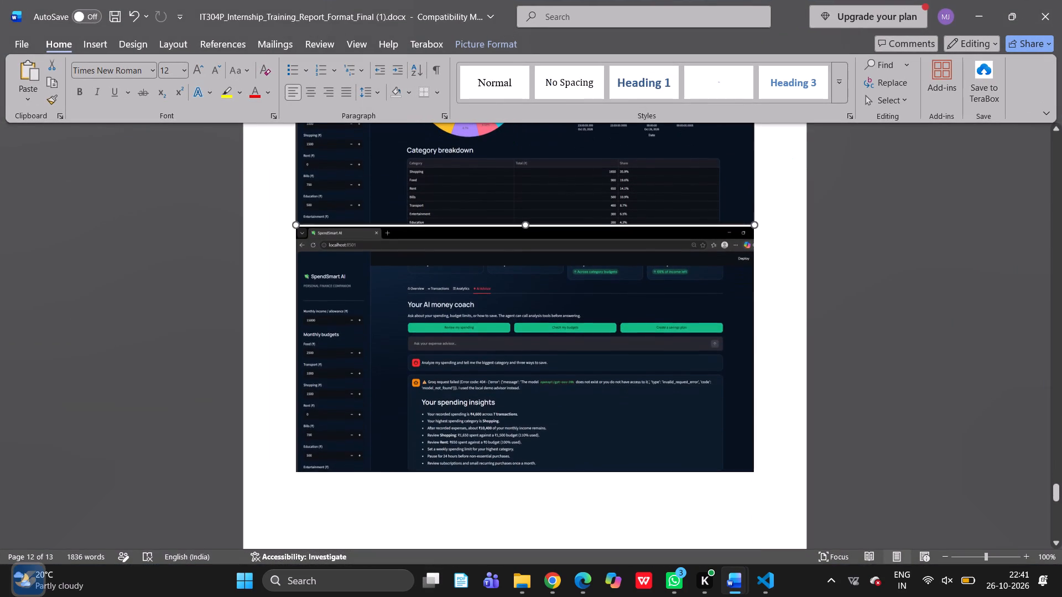
pyautogui.click(524, 372)
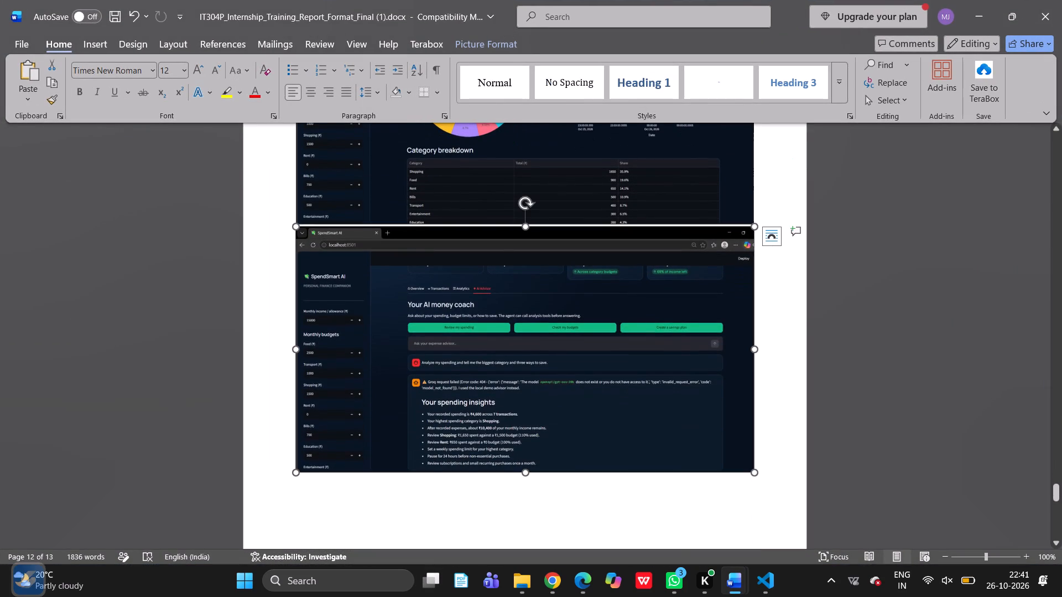
pyautogui.rightClick(524, 372)
pyautogui.click(587, 213)
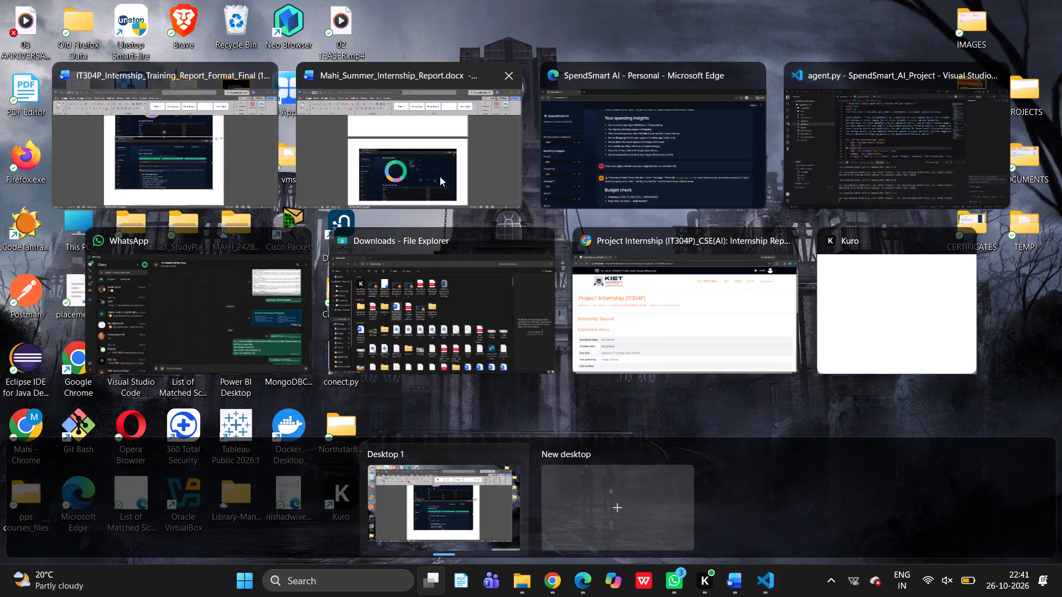
pyautogui.click(434, 147)
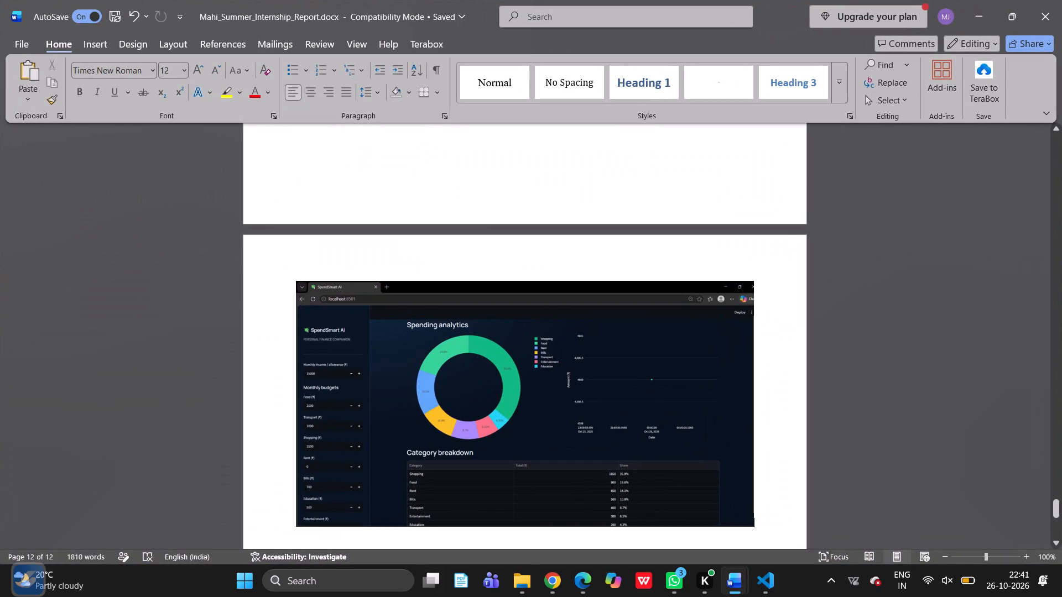
pyautogui.press('Return')
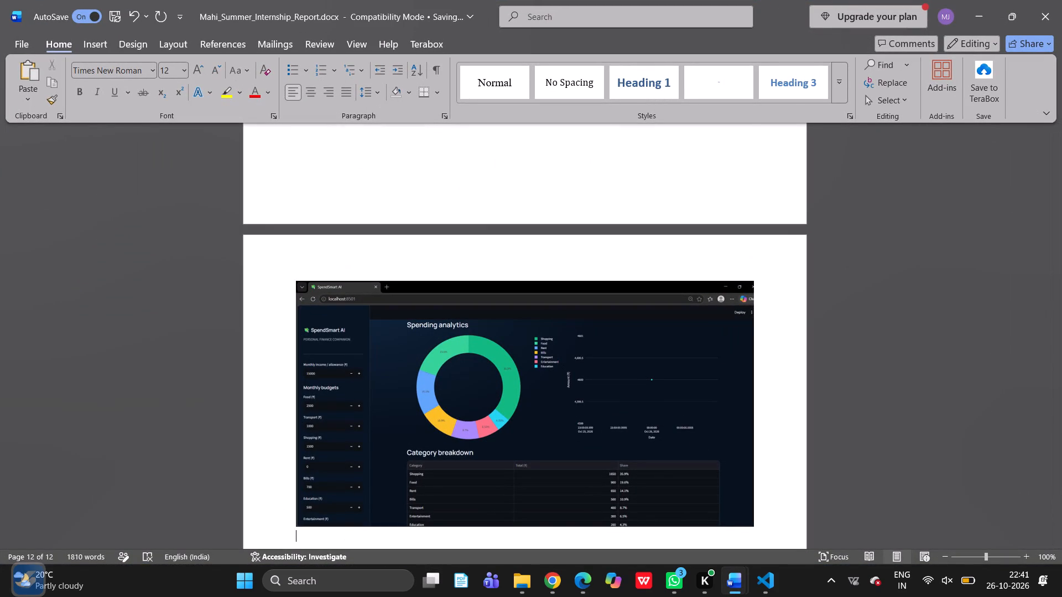
pyautogui.hotkey('ctrl', 'v')
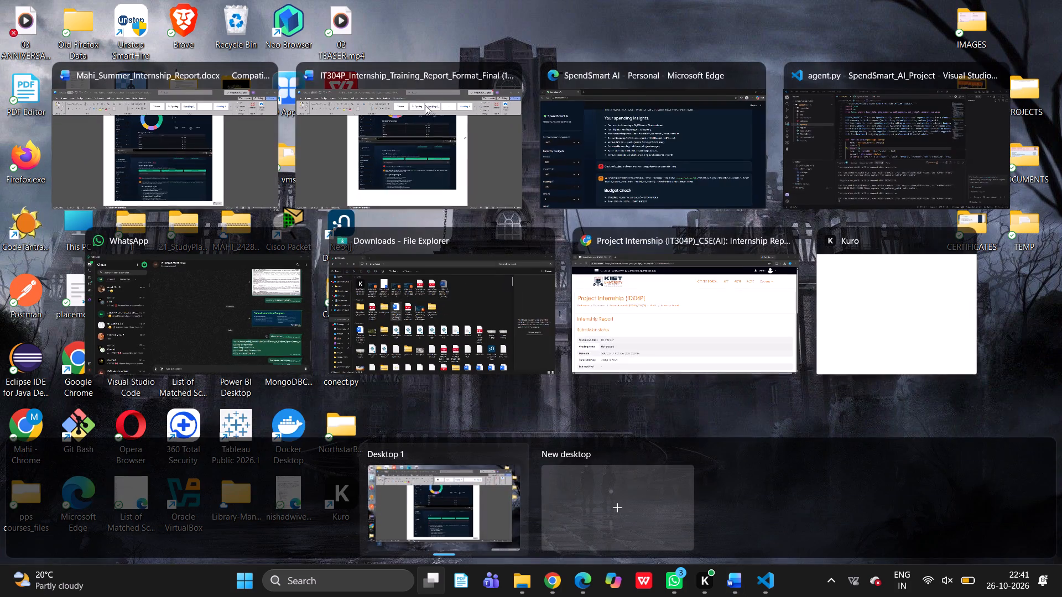
# Copy the Budget check screenshot from the IT304P report into the summer internship report, on a new line below the AI money coach screenshot.
pyautogui.click(414, 139)
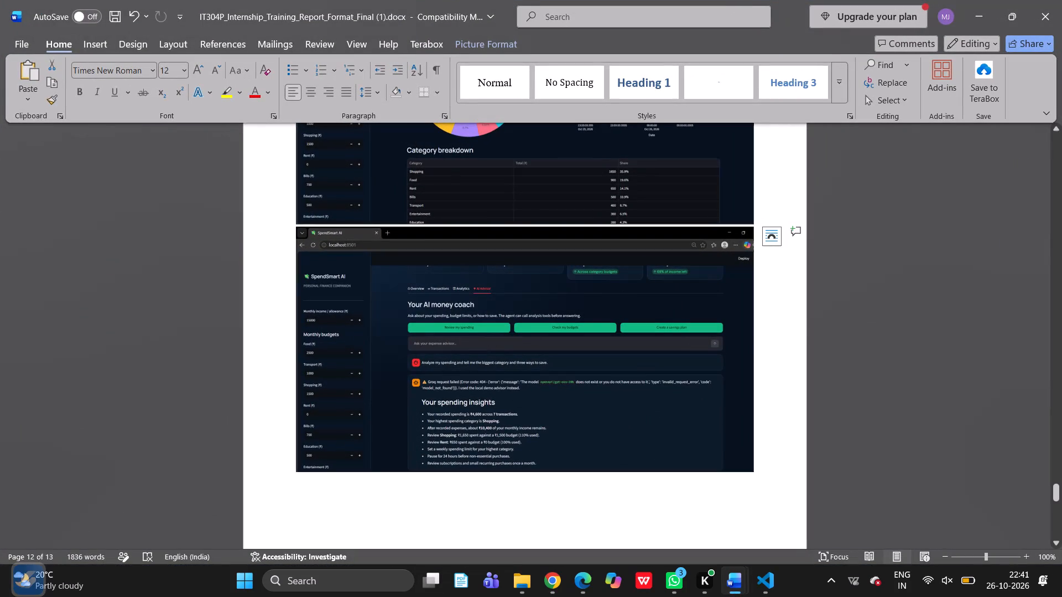
pyautogui.scroll(-3, 606, 409)
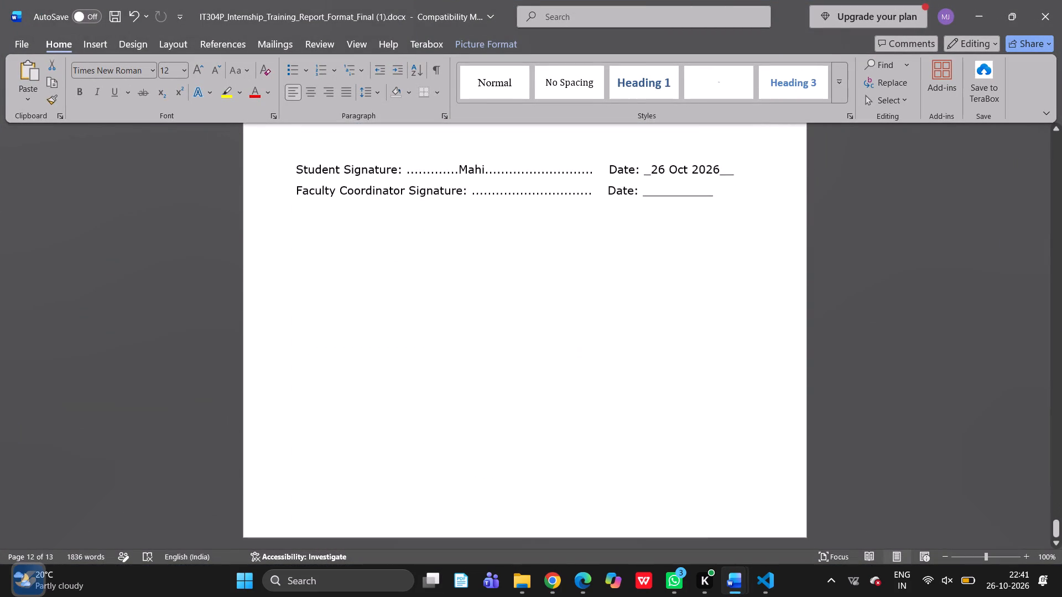
pyautogui.scroll(1, 579, 353)
pyautogui.click(509, 193)
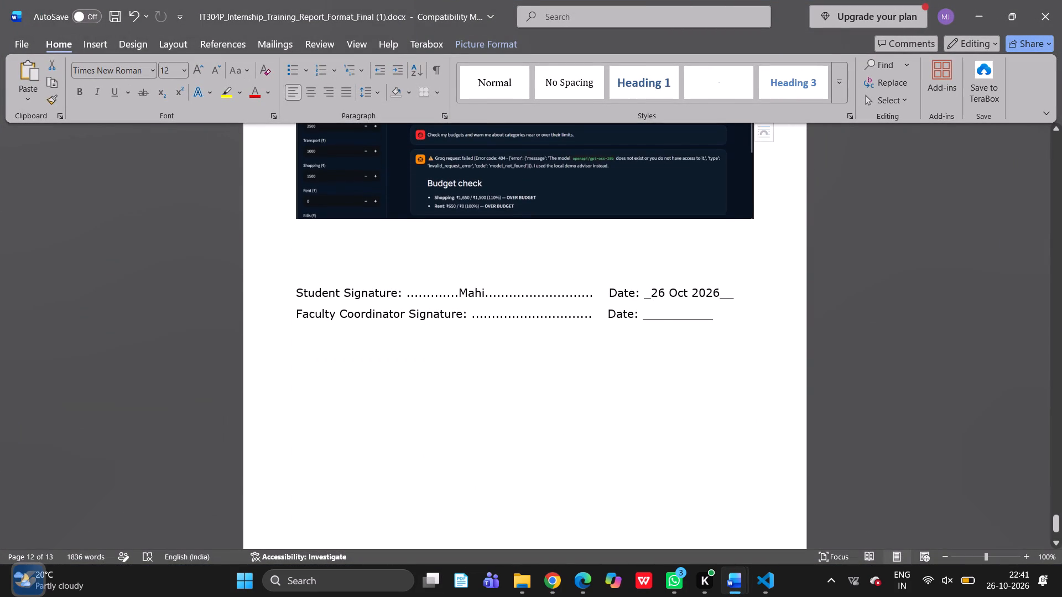
pyautogui.rightClick(509, 193)
pyautogui.click(546, 221)
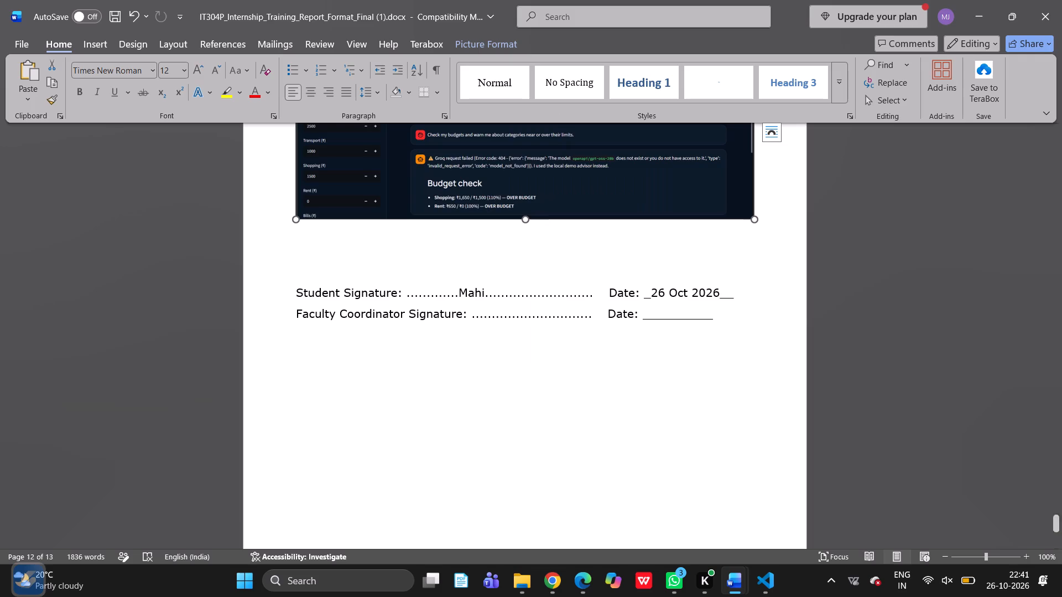
pyautogui.click(433, 141)
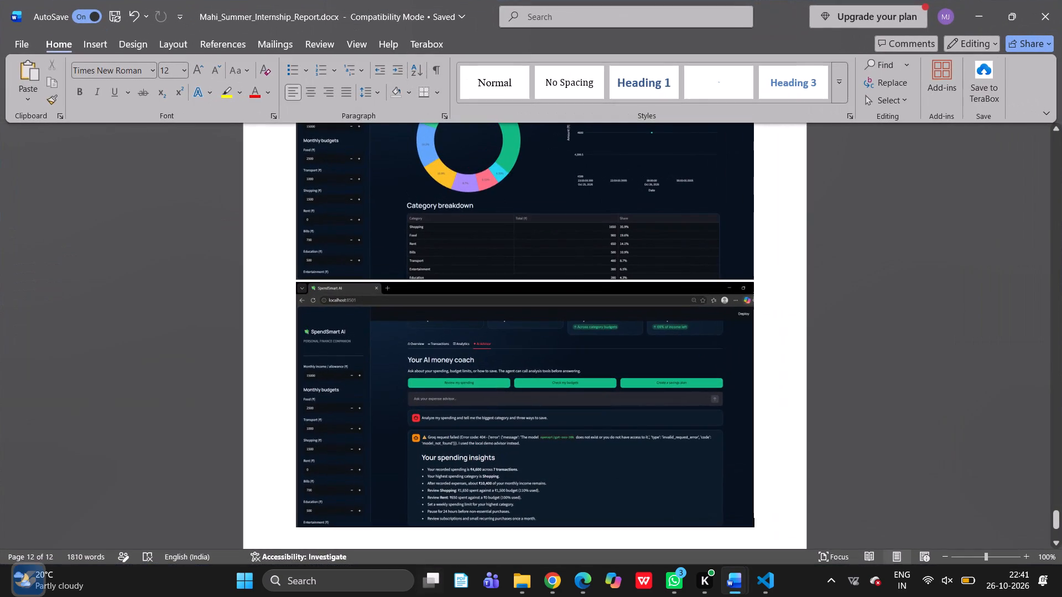
pyautogui.scroll(-1, 433, 141)
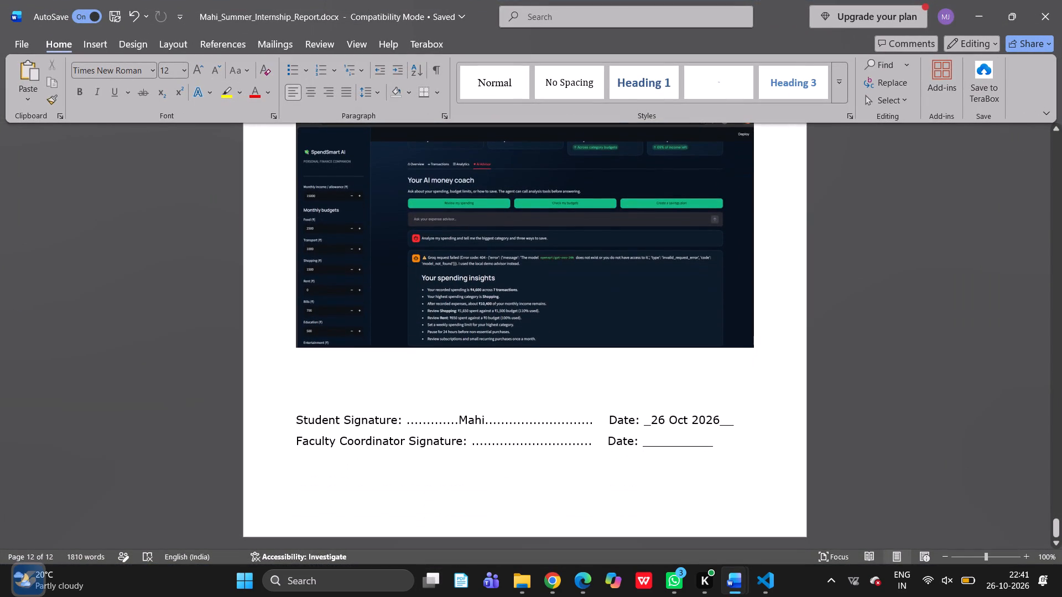
pyautogui.press('Return')
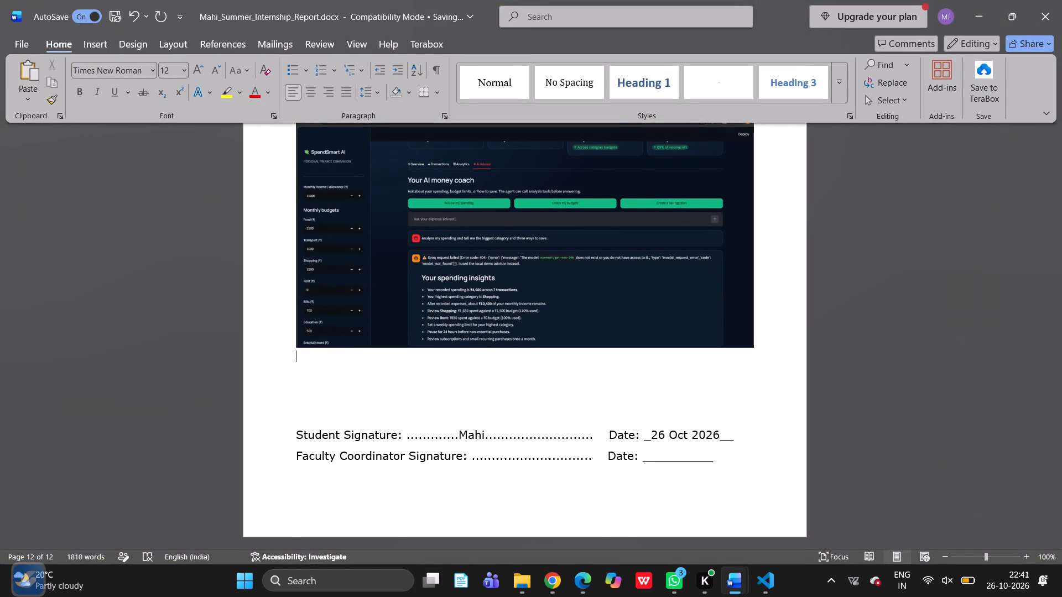
pyautogui.hotkey('ctrl', 'v')
# Review the summer internship report from the pasted SpendSmart AI screenshots back up through the attachments to the earlier sections.
pyautogui.scroll(-1, 707, 380)
pyautogui.scroll(1, 707, 380)
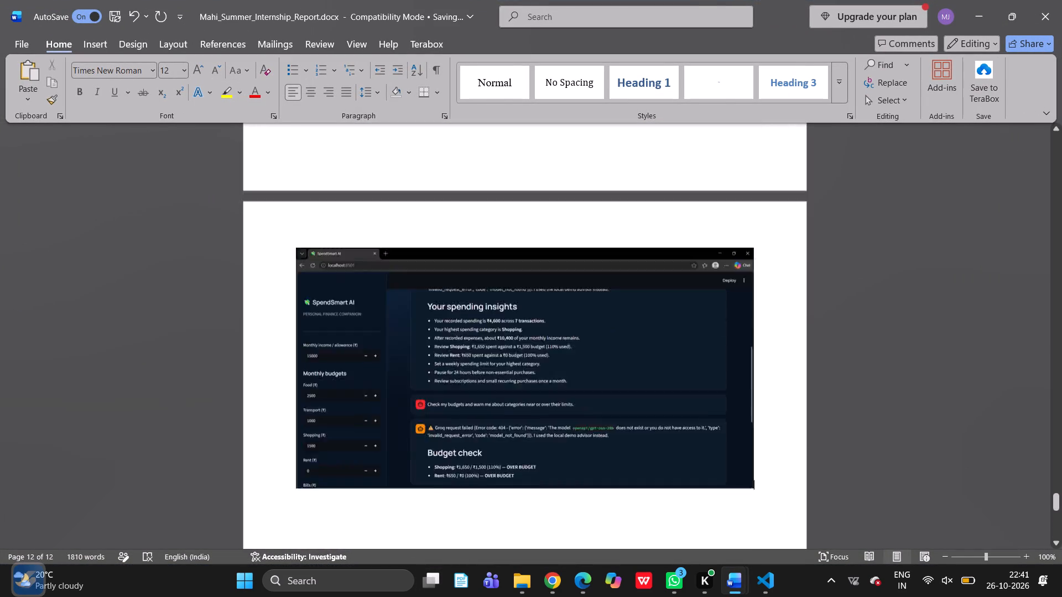
pyautogui.scroll(4, 707, 380)
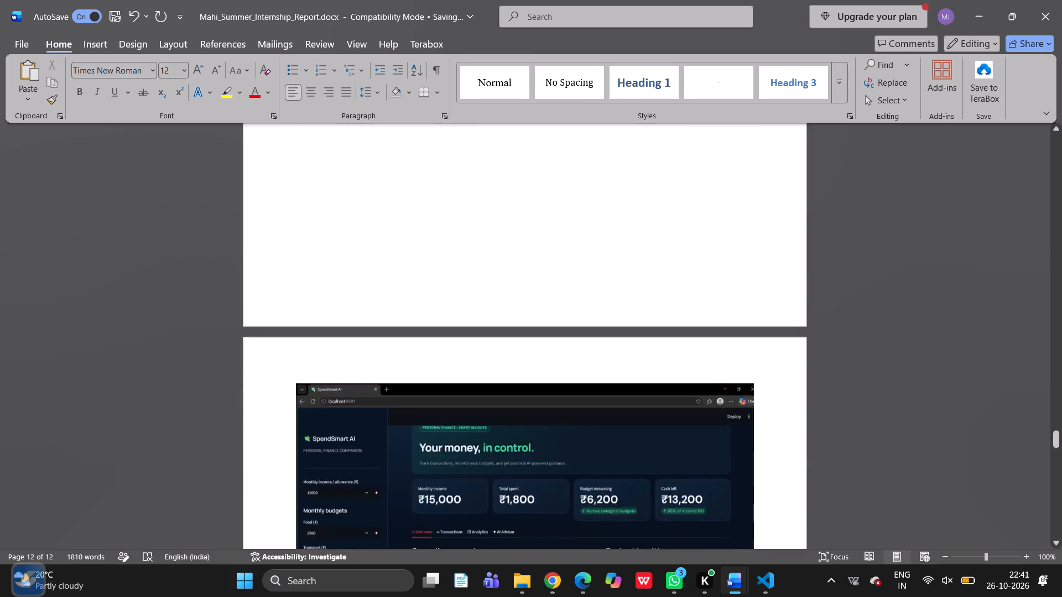
pyautogui.scroll(3, 707, 380)
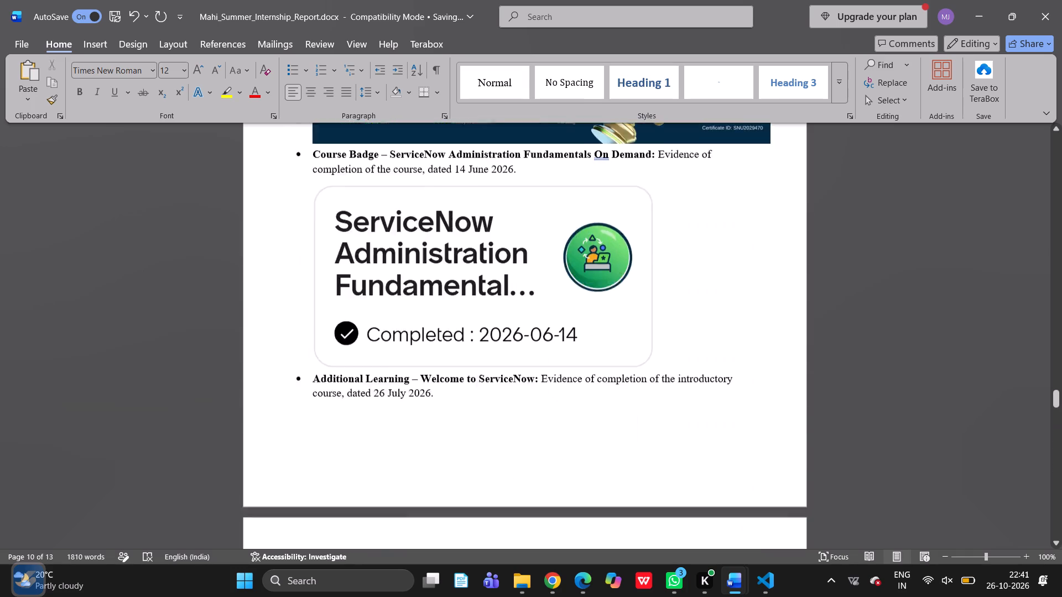
pyautogui.scroll(4, 707, 380)
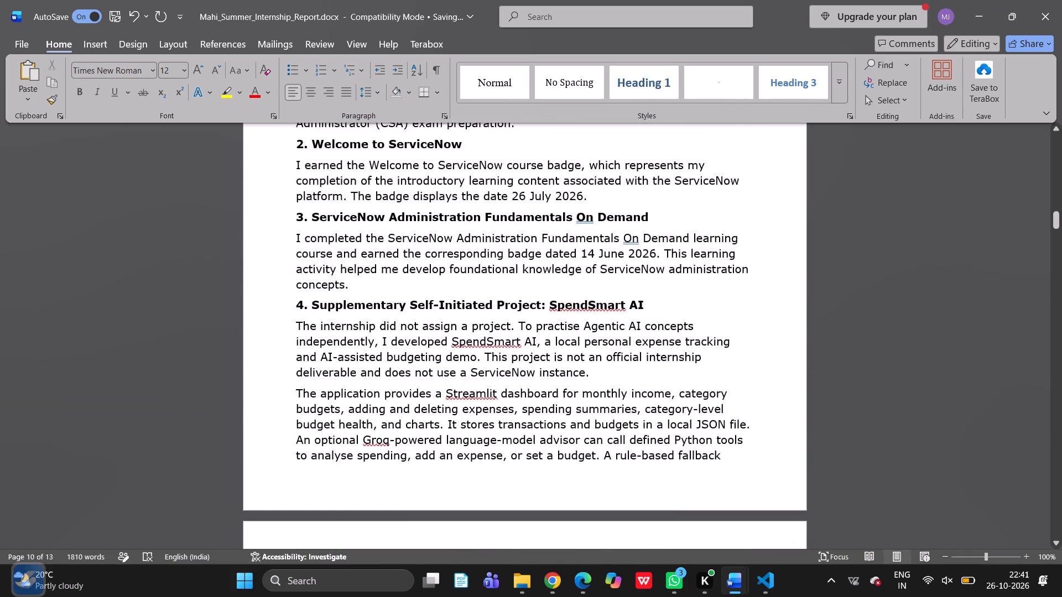
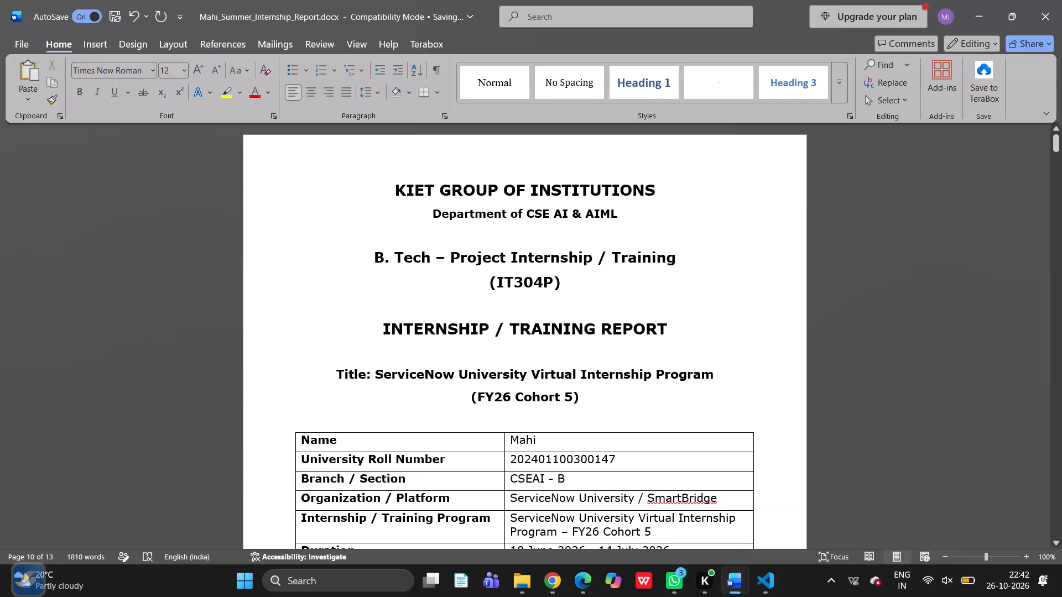
# Review the summer internship report from the title page through the objectives and the description of work to the learning outcomes.
pyautogui.scroll(-1, 707, 380)
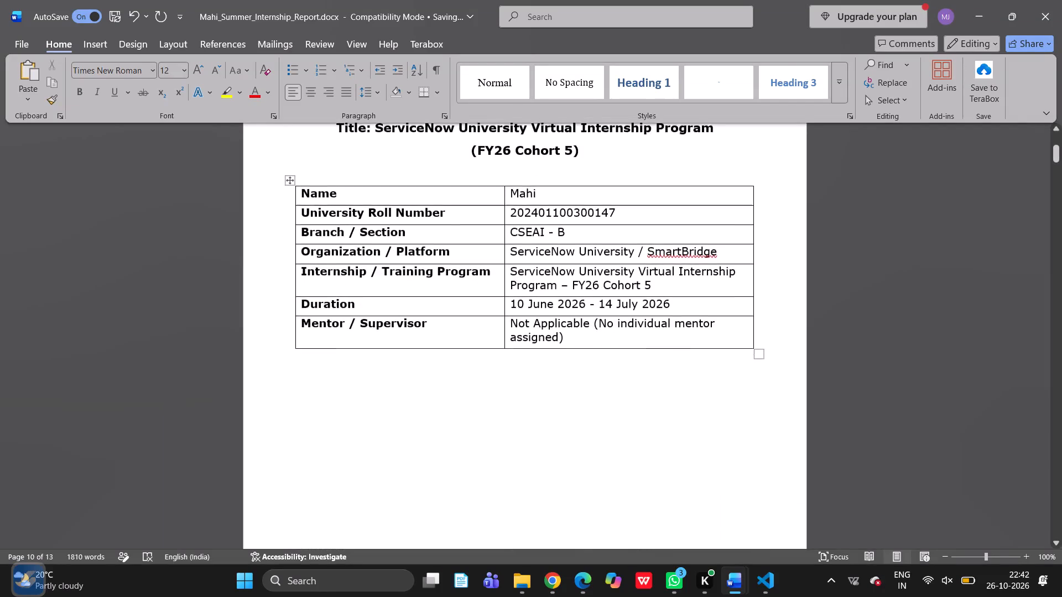
pyautogui.scroll(-3, 707, 380)
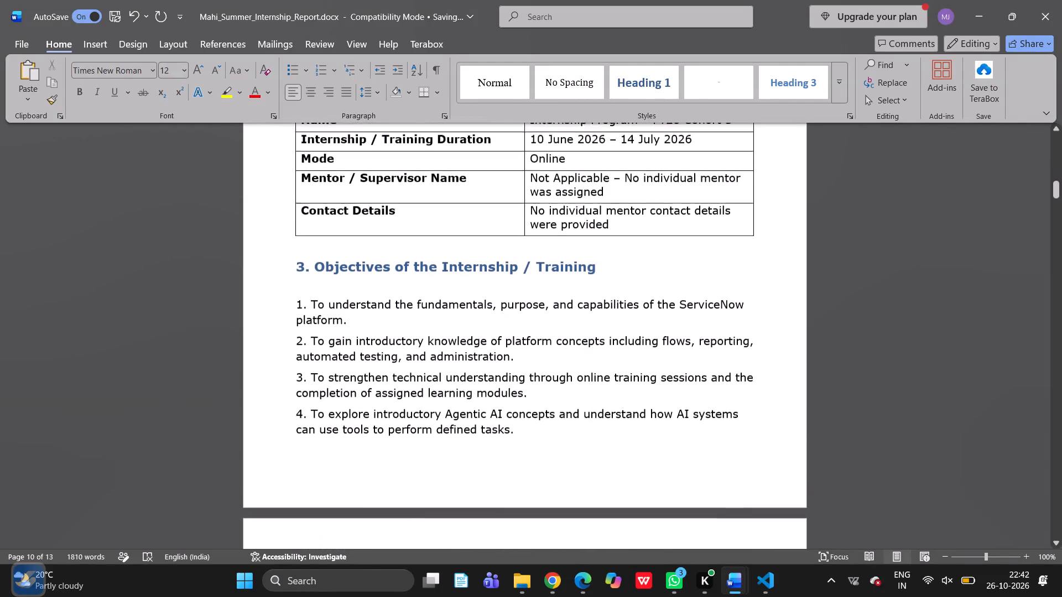
pyautogui.scroll(-2, 707, 380)
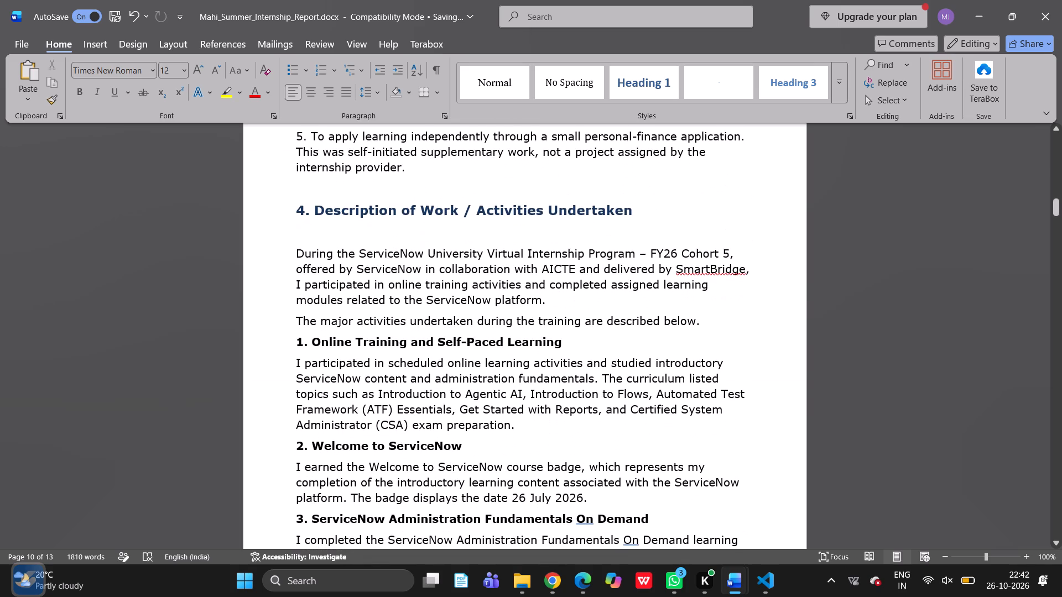
pyautogui.scroll(-2, 707, 380)
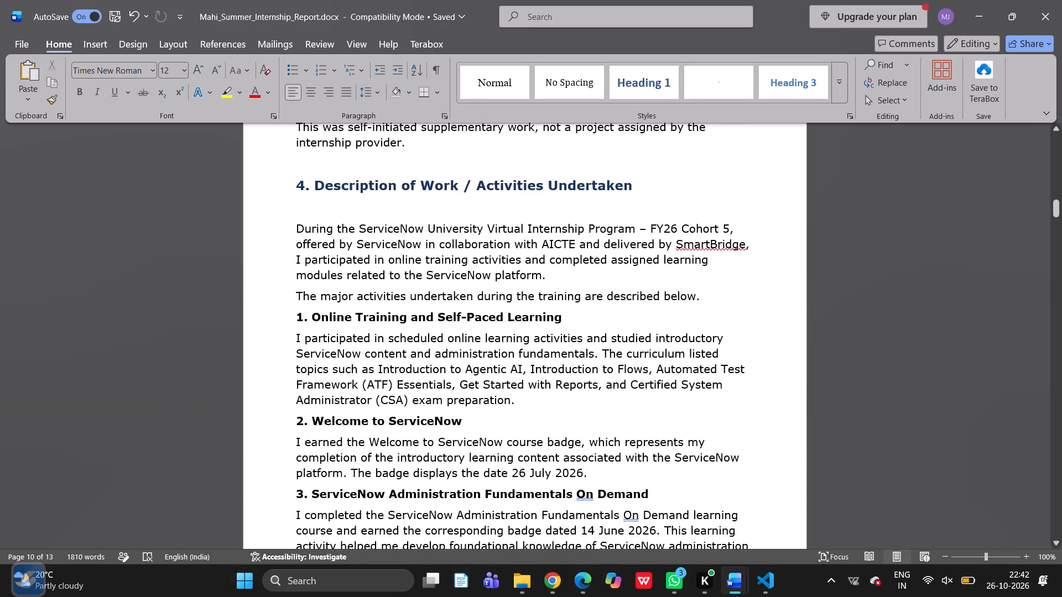
pyautogui.scroll(-1, 707, 380)
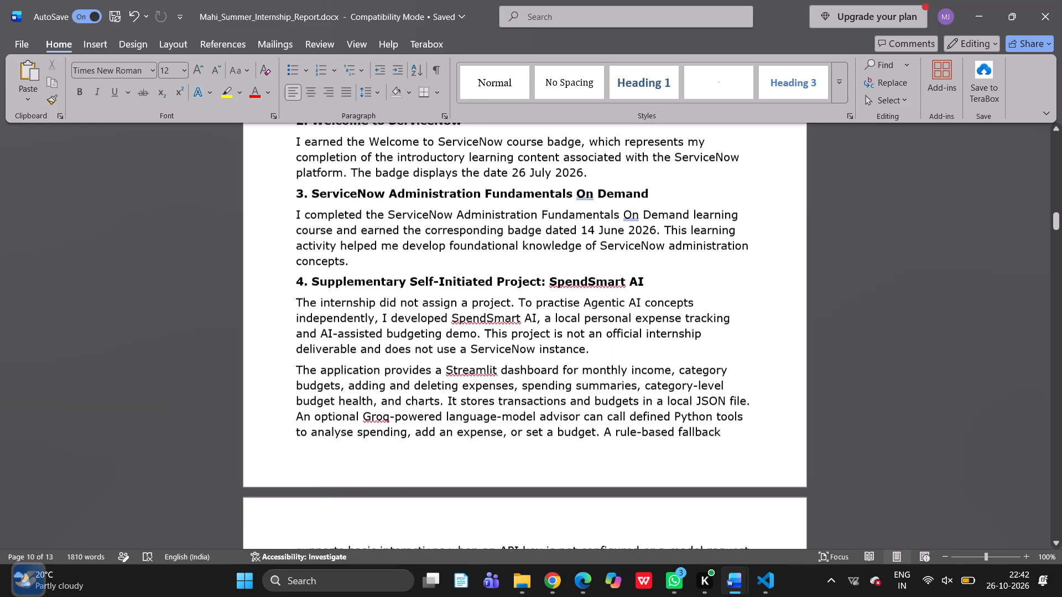
pyautogui.scroll(-2, 707, 380)
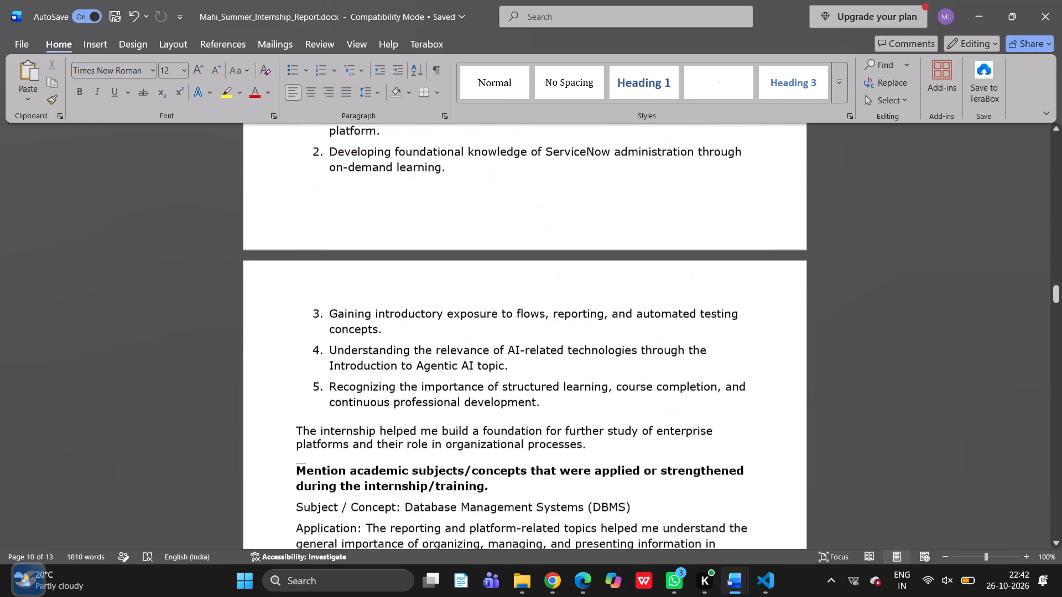
# Examine the technologies table that continues across two pages and the Skills Learned & Experience Gained section below it.
pyautogui.scroll(5, 707, 380)
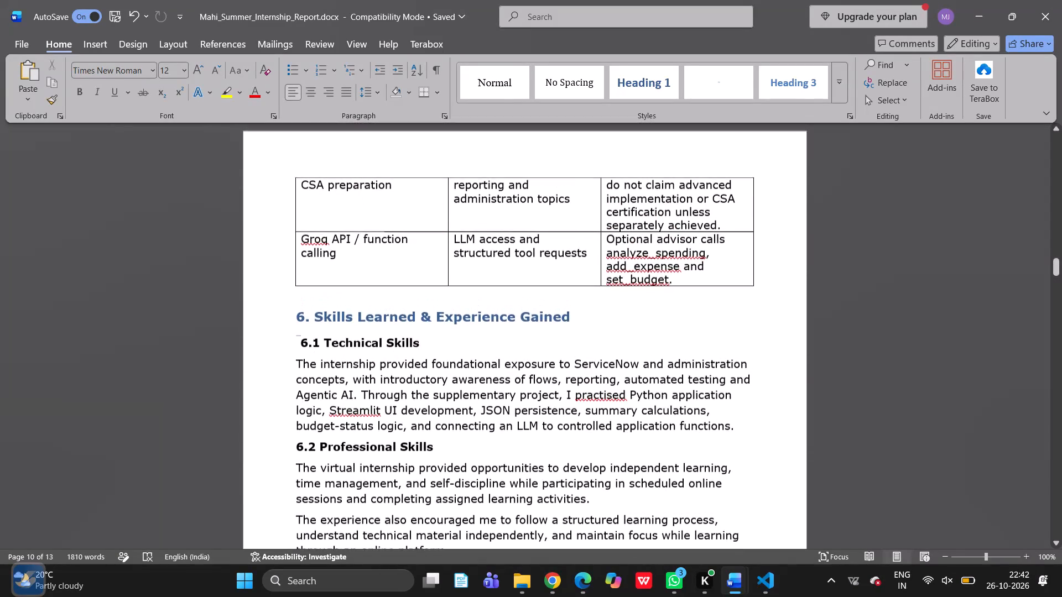
pyautogui.scroll(1, 707, 380)
pyautogui.scroll(-1, 707, 380)
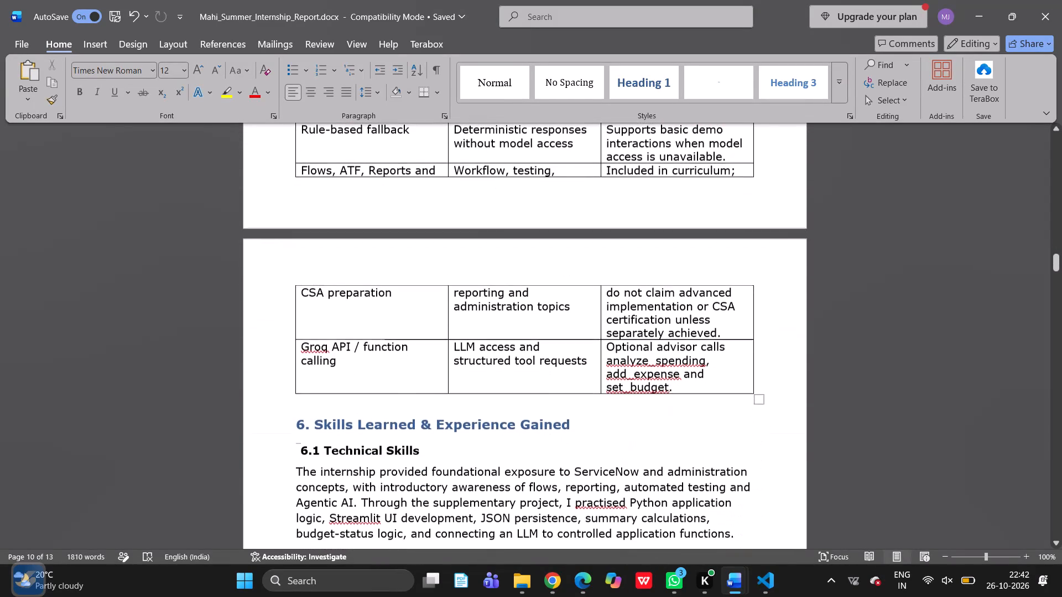
pyautogui.scroll(-1, 707, 380)
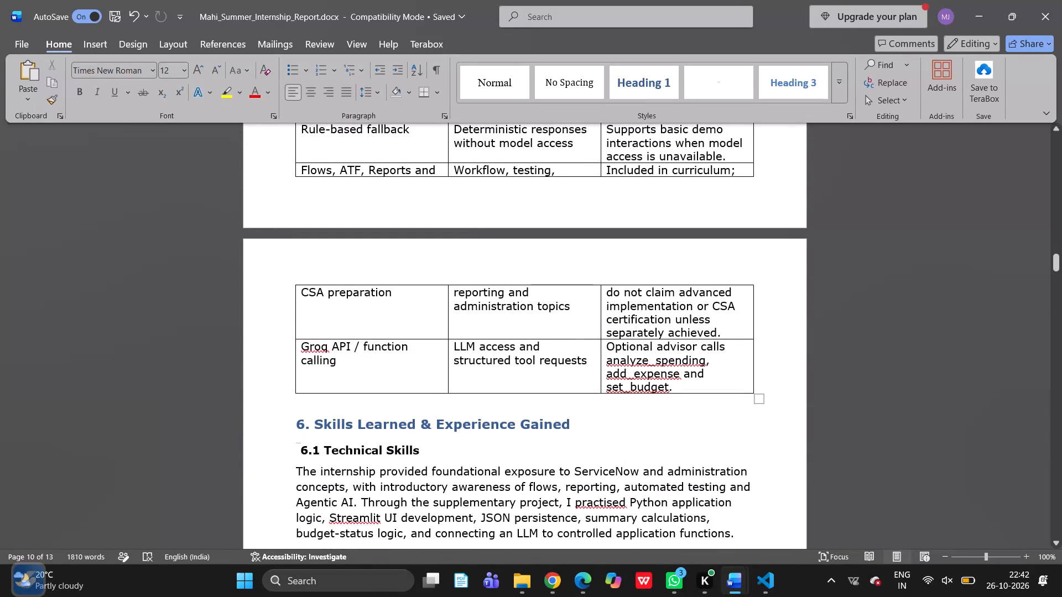
pyautogui.scroll(-1, 707, 380)
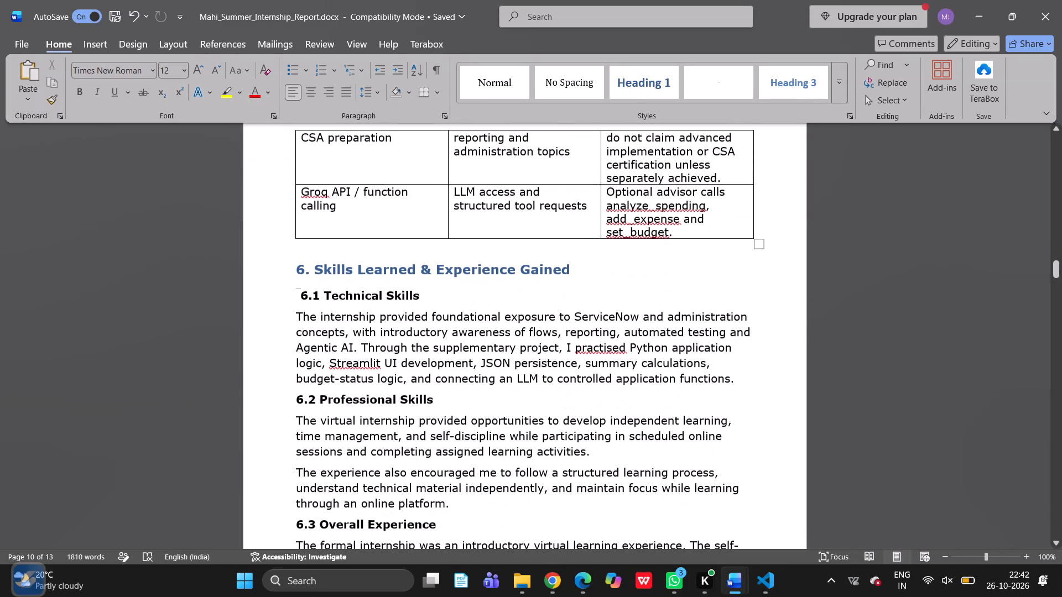
pyautogui.scroll(-2, 707, 380)
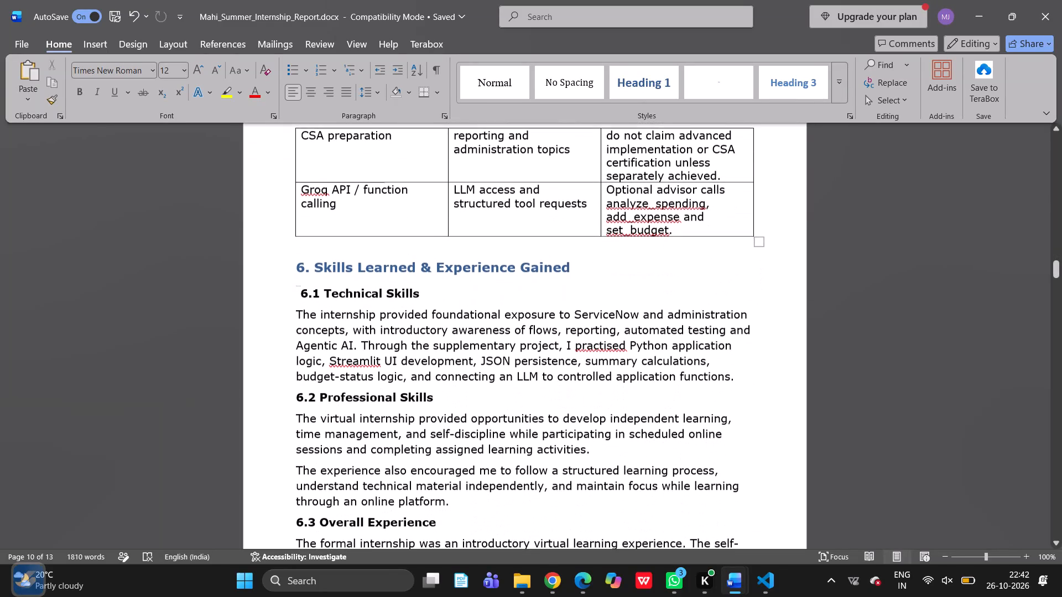
pyautogui.scroll(-1, 707, 380)
pyautogui.scroll(1, 707, 380)
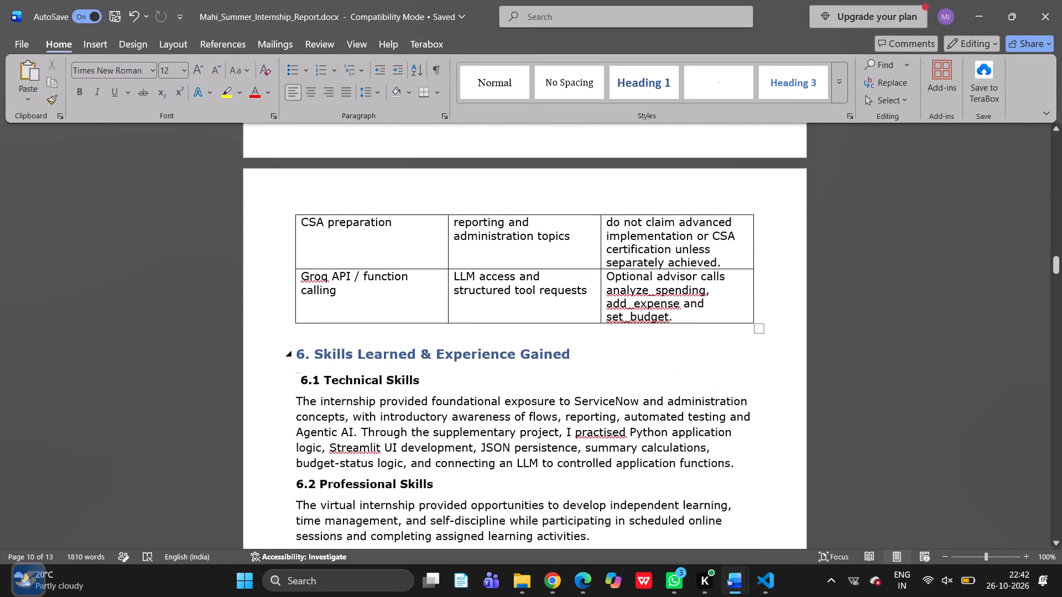
pyautogui.scroll(1, 707, 380)
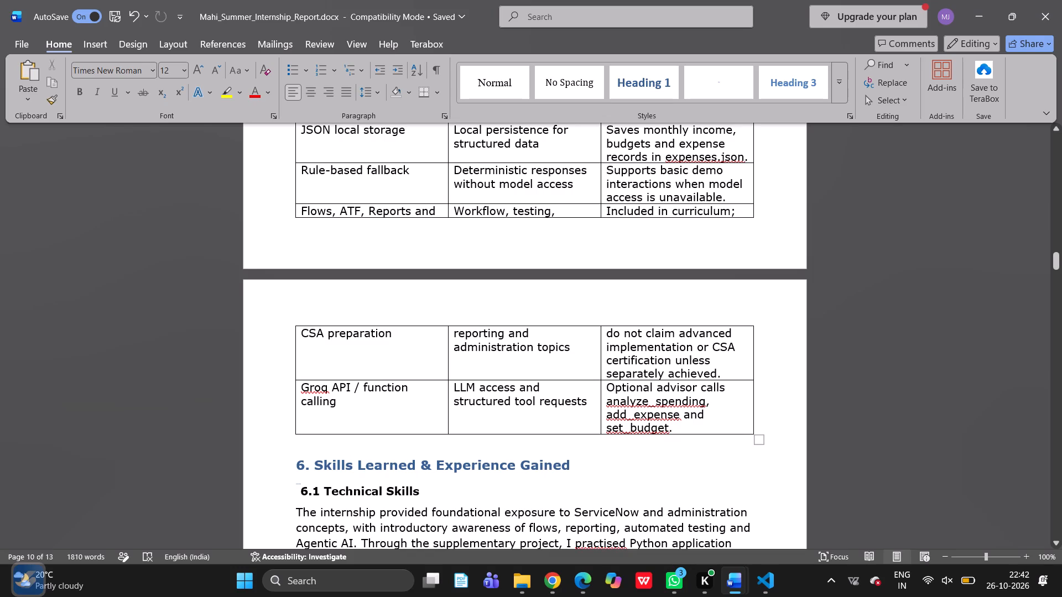
pyautogui.scroll(2, 742, 216)
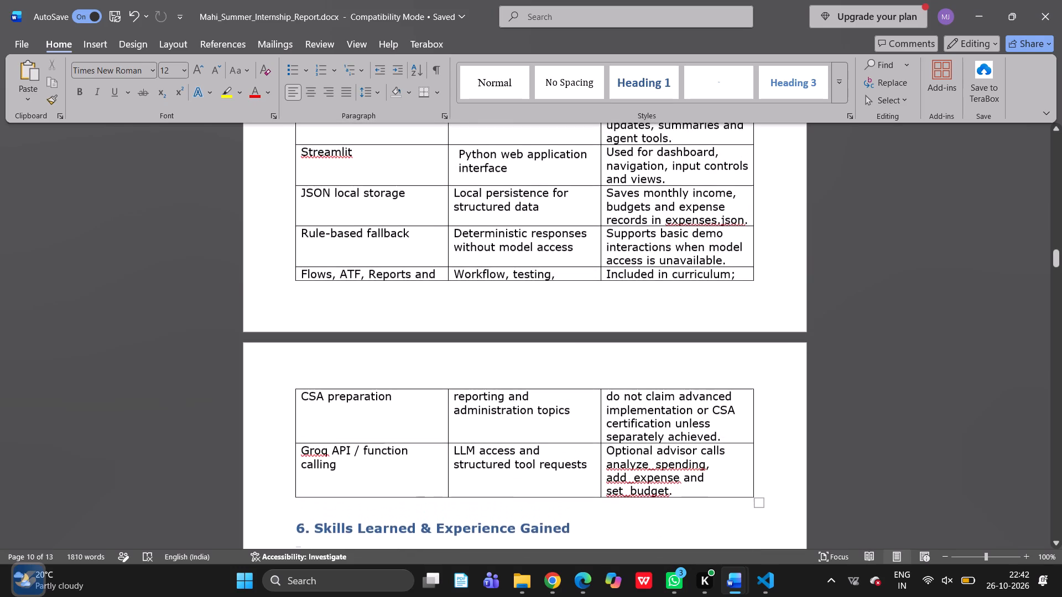
pyautogui.scroll(2, 742, 216)
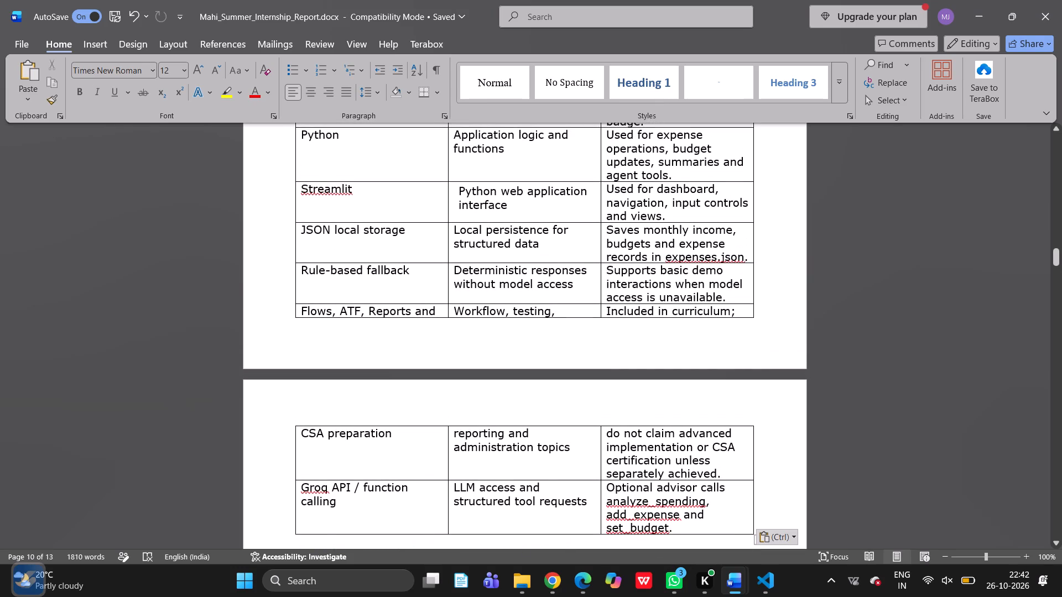
pyautogui.scroll(1, 742, 216)
# Review the report from Challenges Faced & Solutions through the References to the attached certificate and course badge.
pyautogui.scroll(-5, 564, 346)
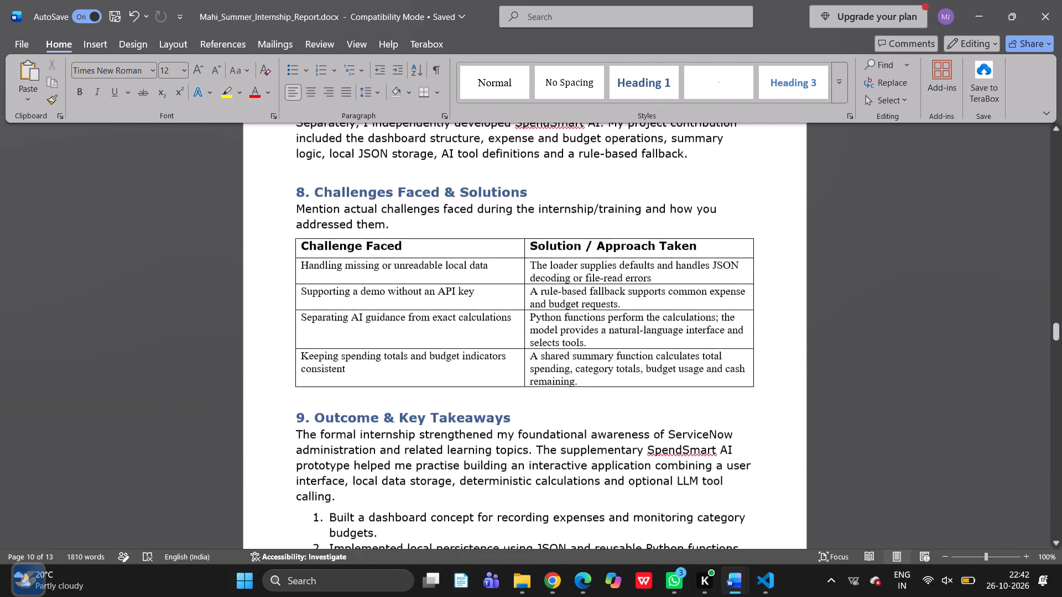
pyautogui.scroll(-3, 564, 346)
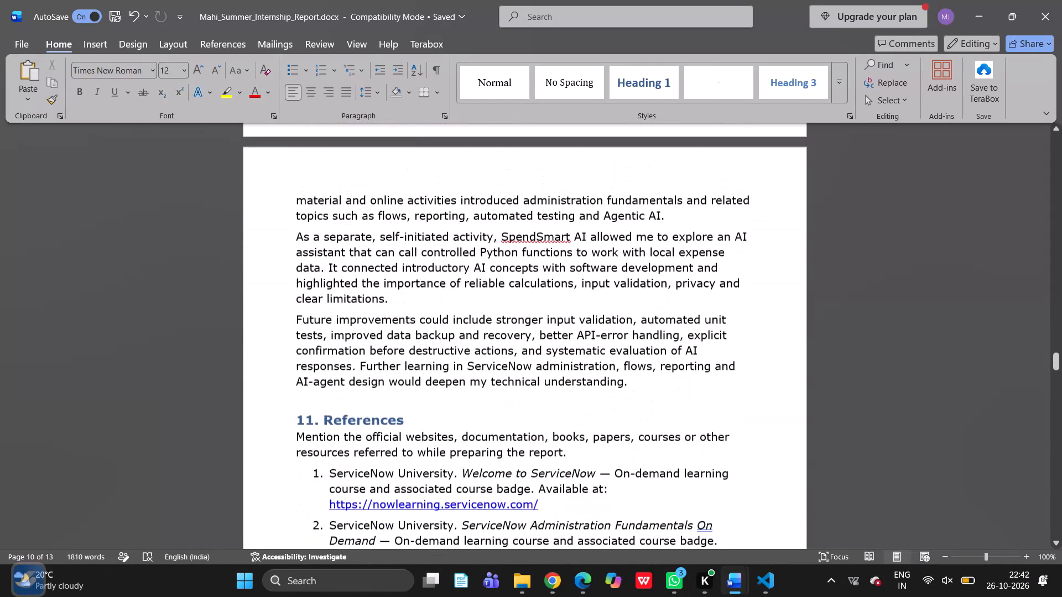
pyautogui.scroll(-3, 564, 346)
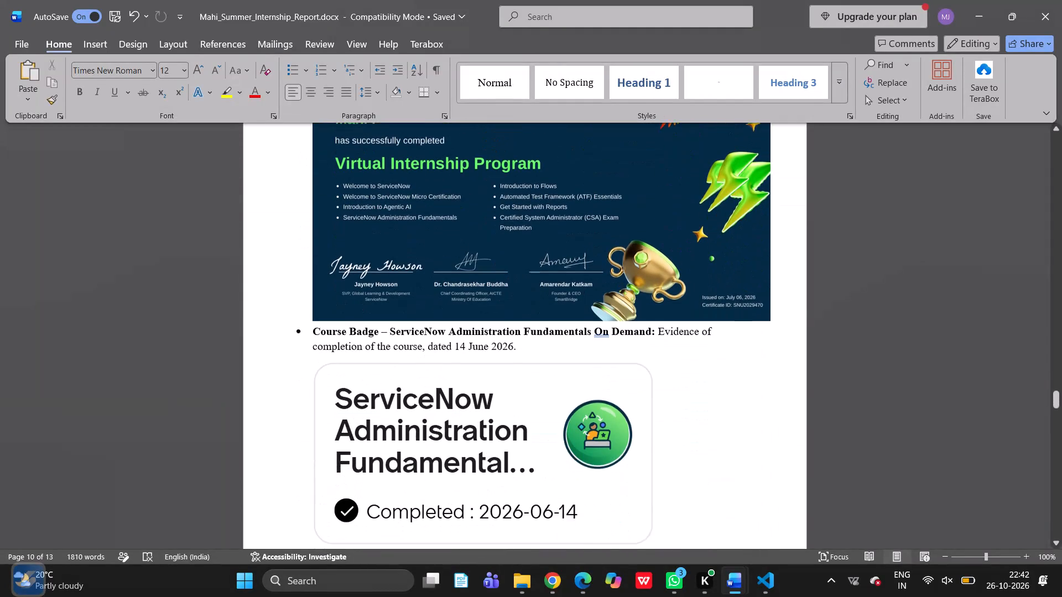
# Look back through the report from the attachments up to the Student Details section near the beginning.
pyautogui.scroll(5, 564, 346)
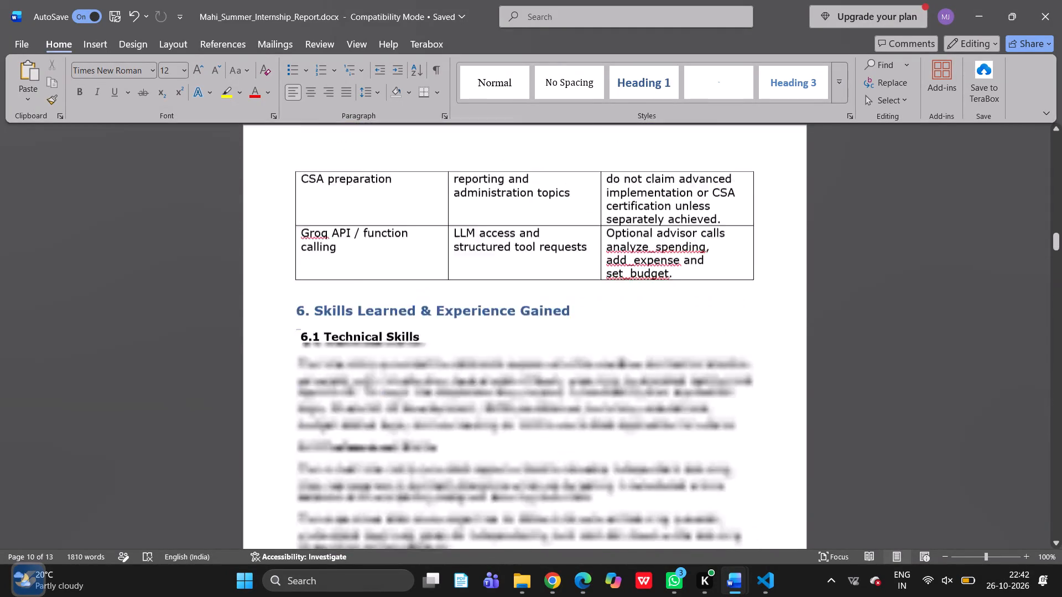
pyautogui.scroll(3, 564, 346)
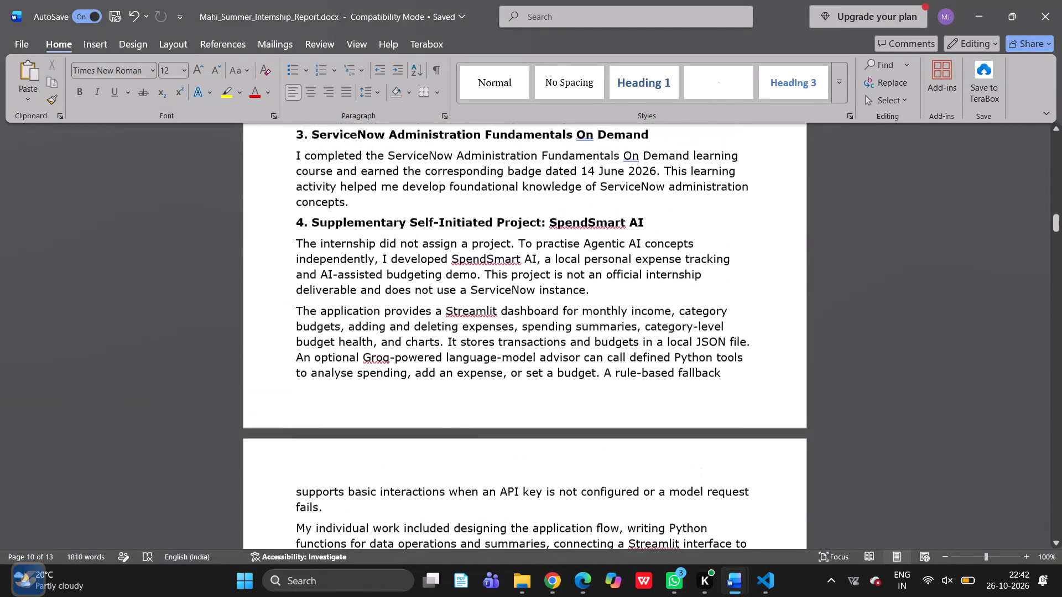
pyautogui.scroll(2, 564, 346)
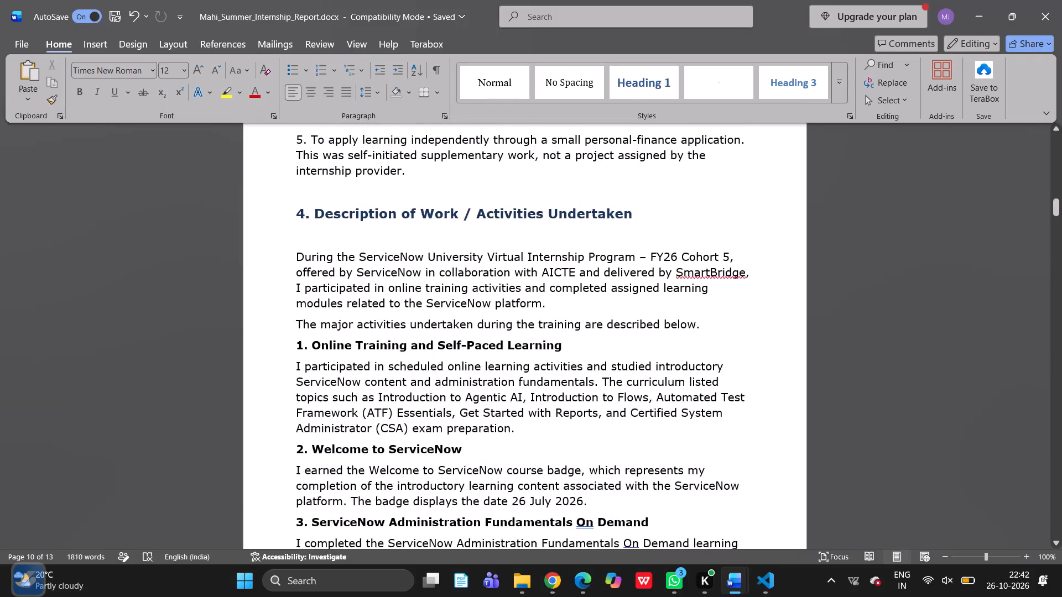
pyautogui.scroll(2, 564, 346)
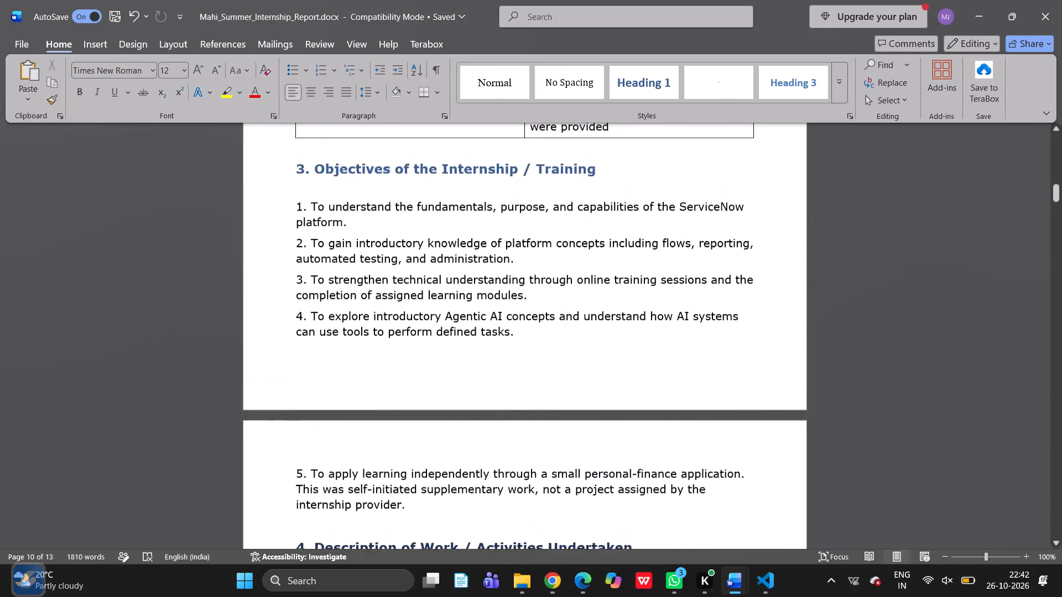
pyautogui.scroll(3, 564, 346)
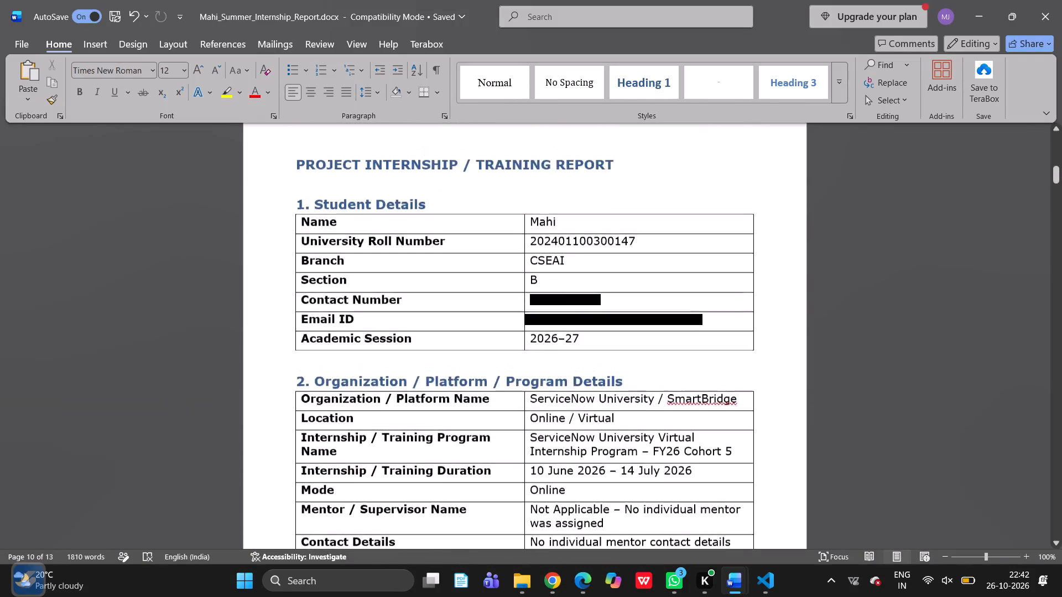
pyautogui.scroll(1, 564, 346)
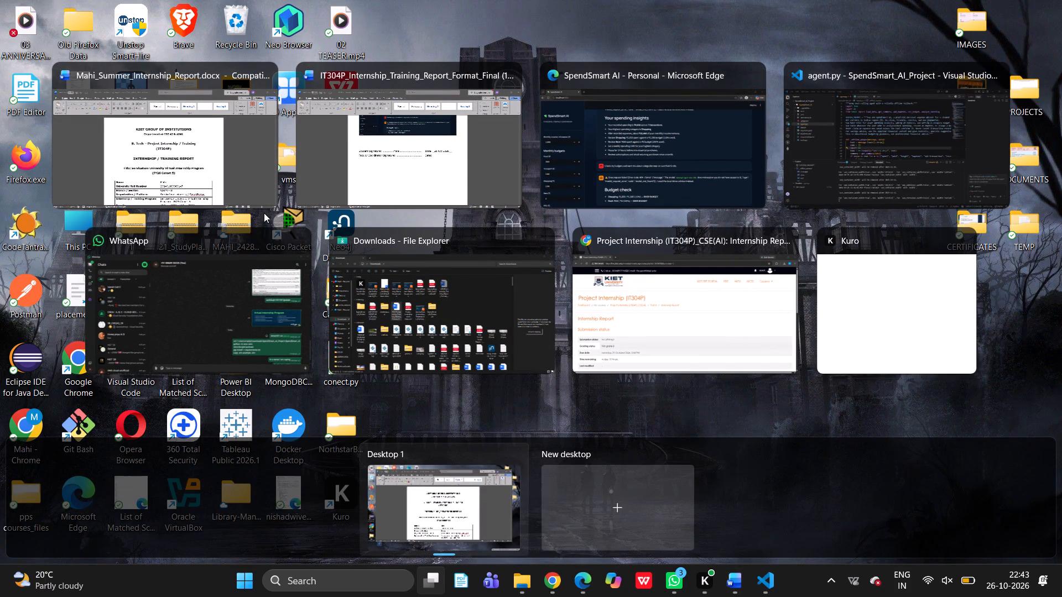
# Switch to the Downloads folder and open the presentation MAHI_Summer_Internship_ppt.pptx from today's files.
pyautogui.click(581, 163)
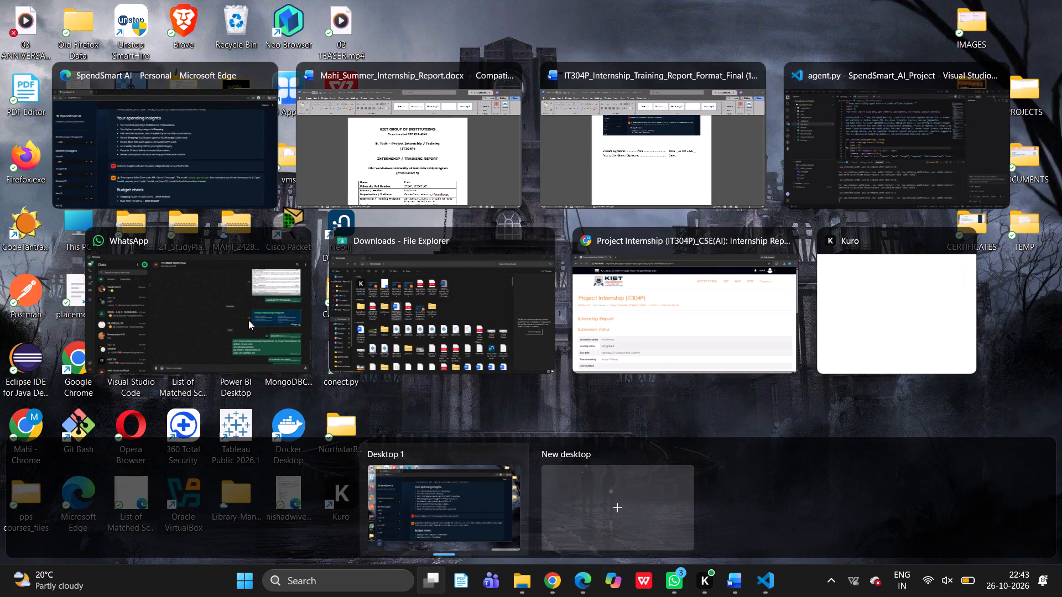
pyautogui.click(381, 348)
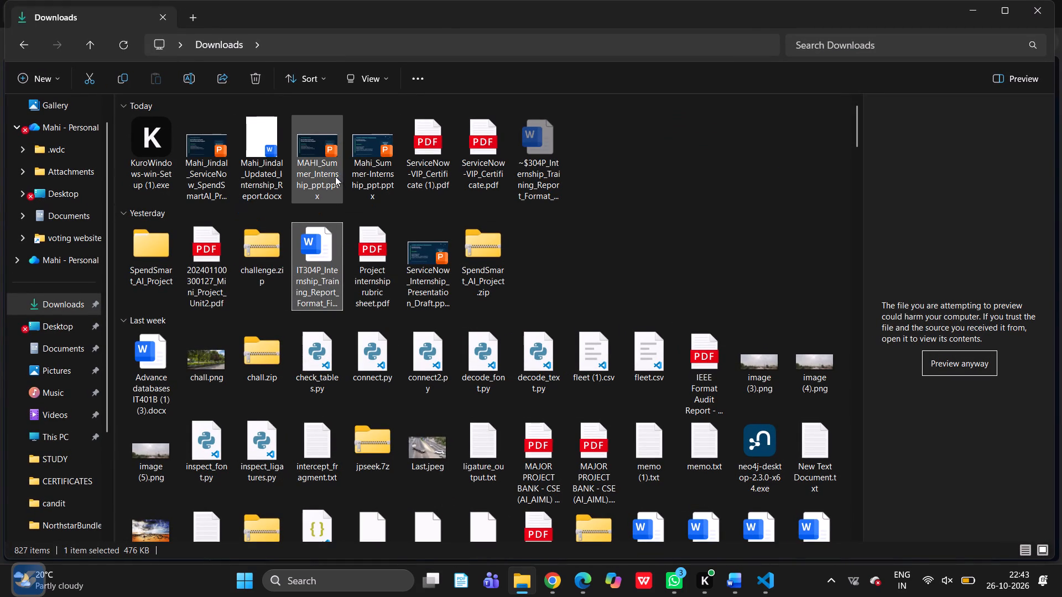
pyautogui.doubleClick(327, 148)
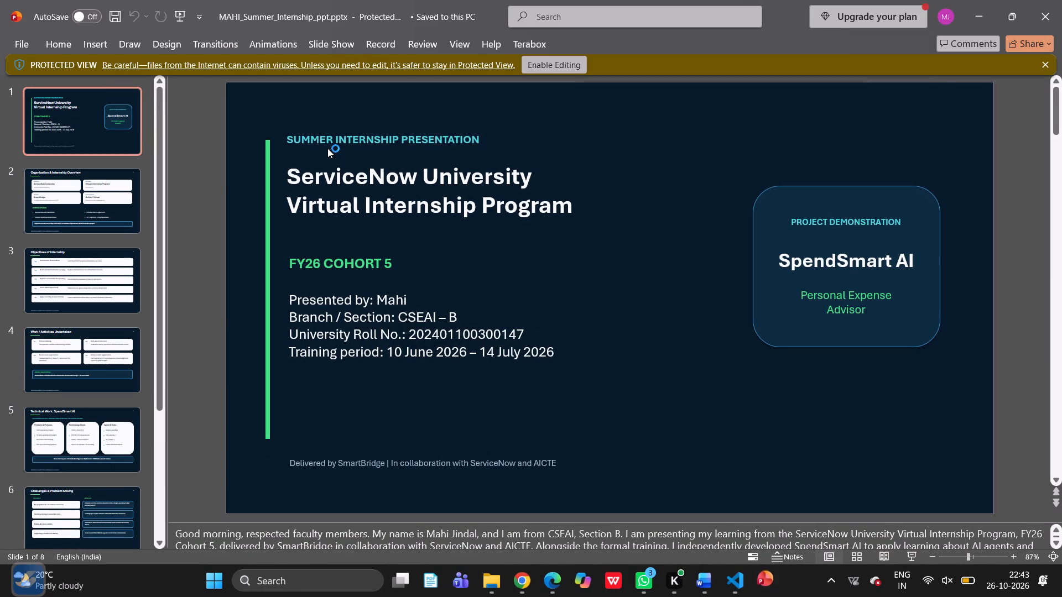
# Examine slides 7 and 6 of the MAHI_Summer_Internship_ppt.pptx presentation in PowerPoint and close it.
pyautogui.scroll(-9, 53, 452)
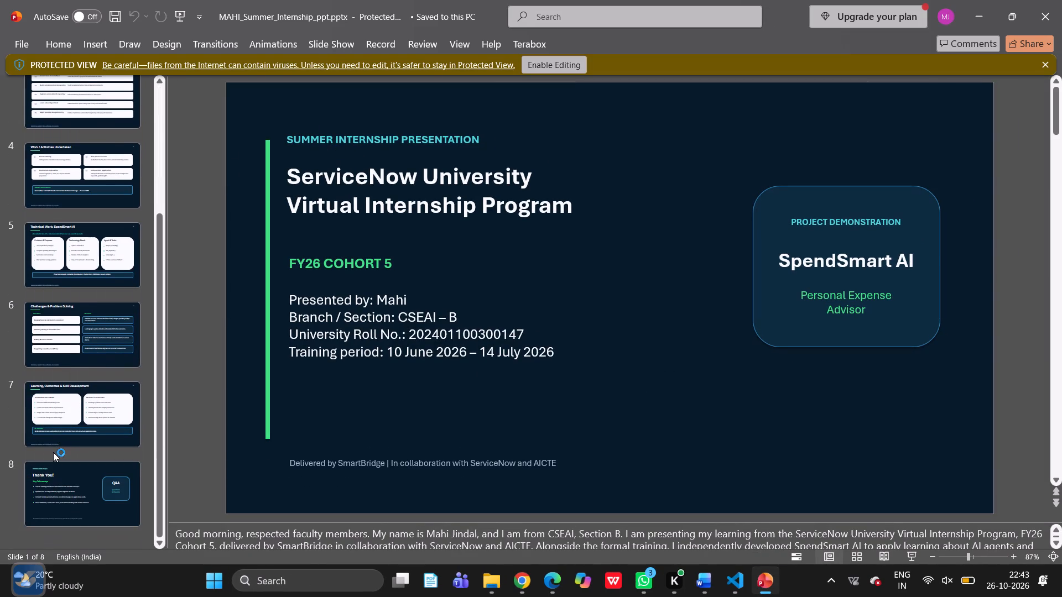
pyautogui.click(61, 422)
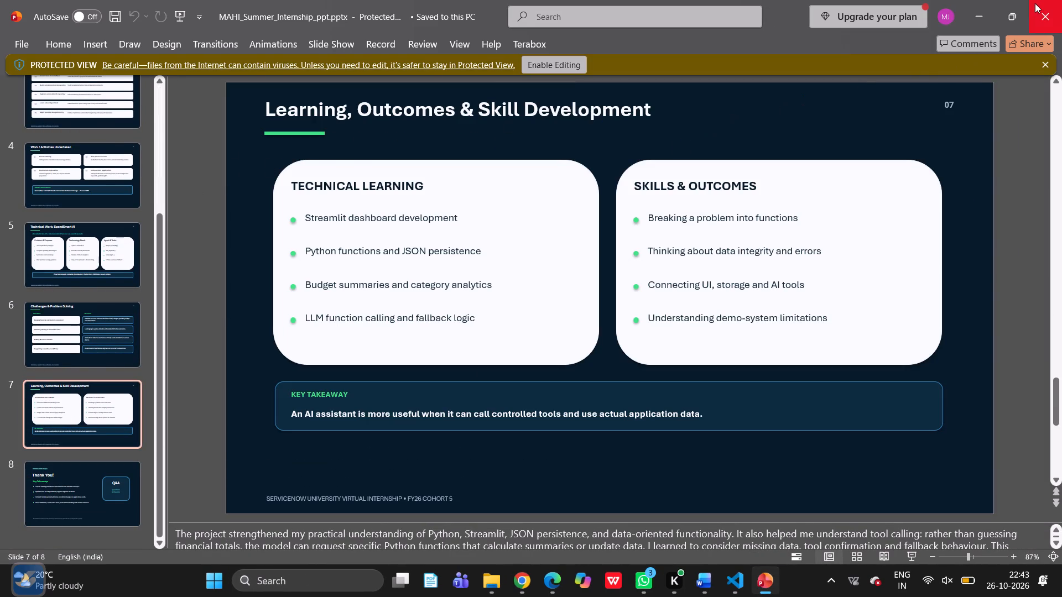
pyautogui.click(106, 333)
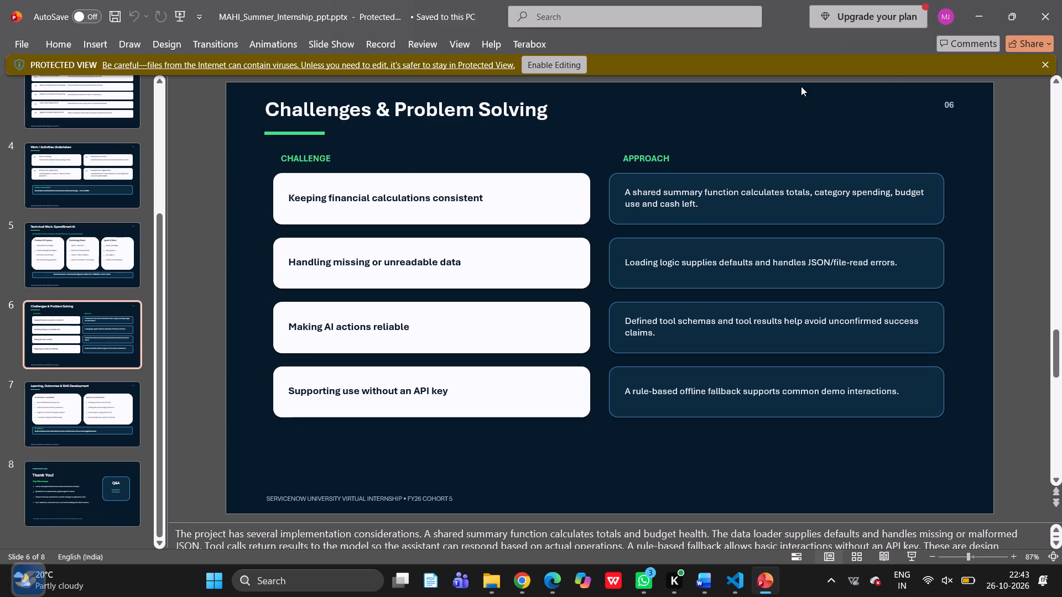
pyautogui.click(1053, 13)
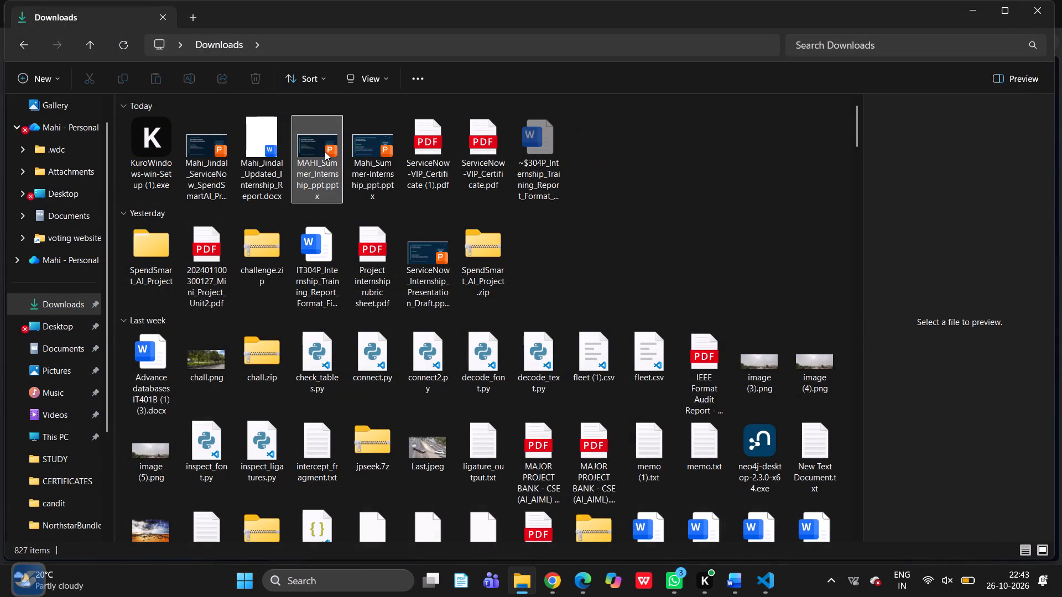
# Delete the MAHI_Summer_Internship_ppt.pptx file from the Downloads folder.
pyautogui.rightClick(325, 151)
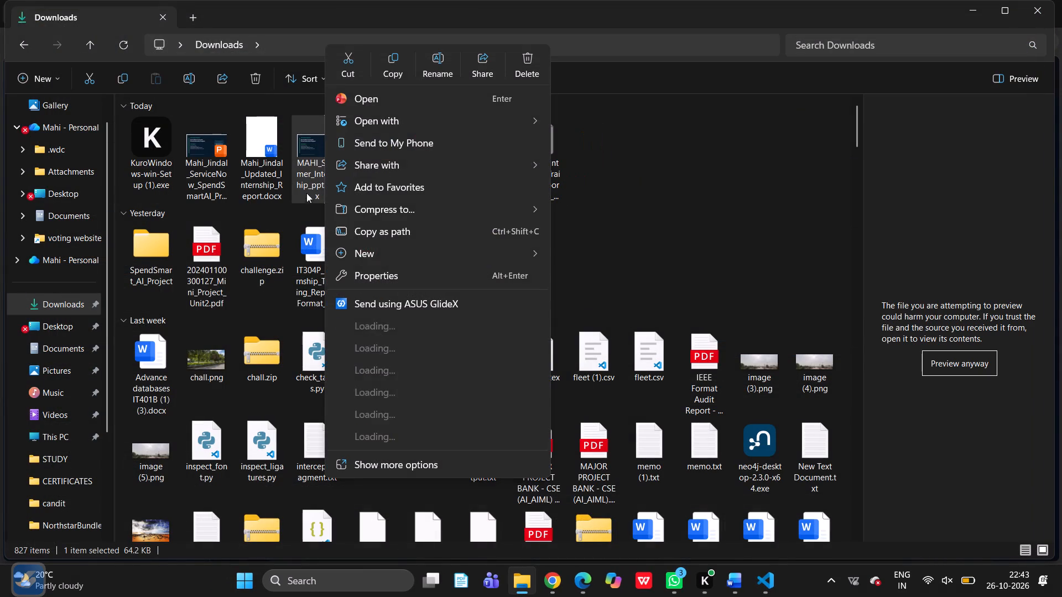
pyautogui.click(536, 67)
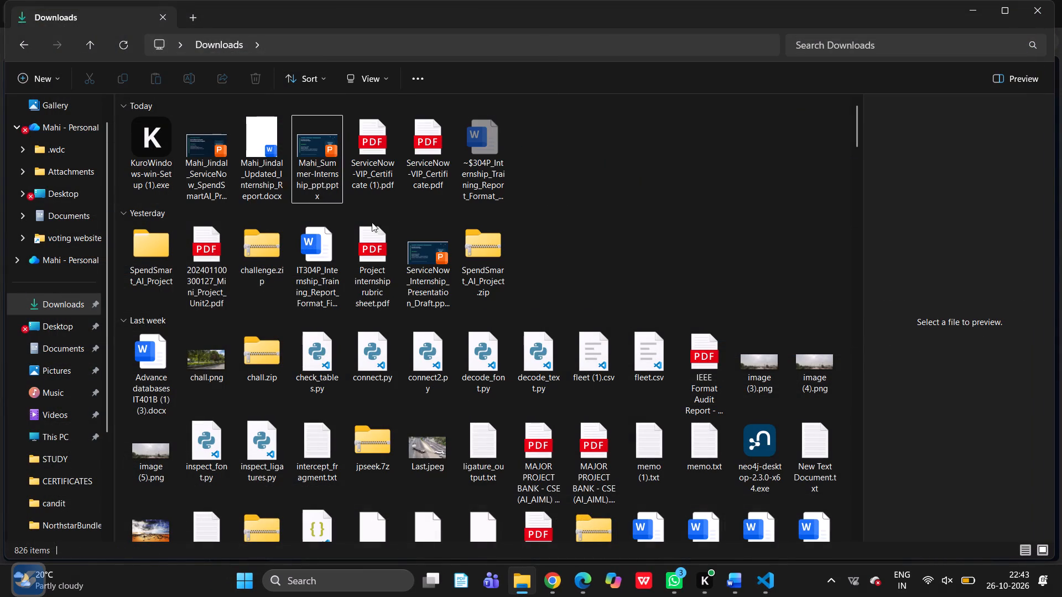
# Open Mahi_Summer-Internship_ppt.pptx from Downloads, examine slides 7 and 6, and close the presentation.
pyautogui.doubleClick(326, 152)
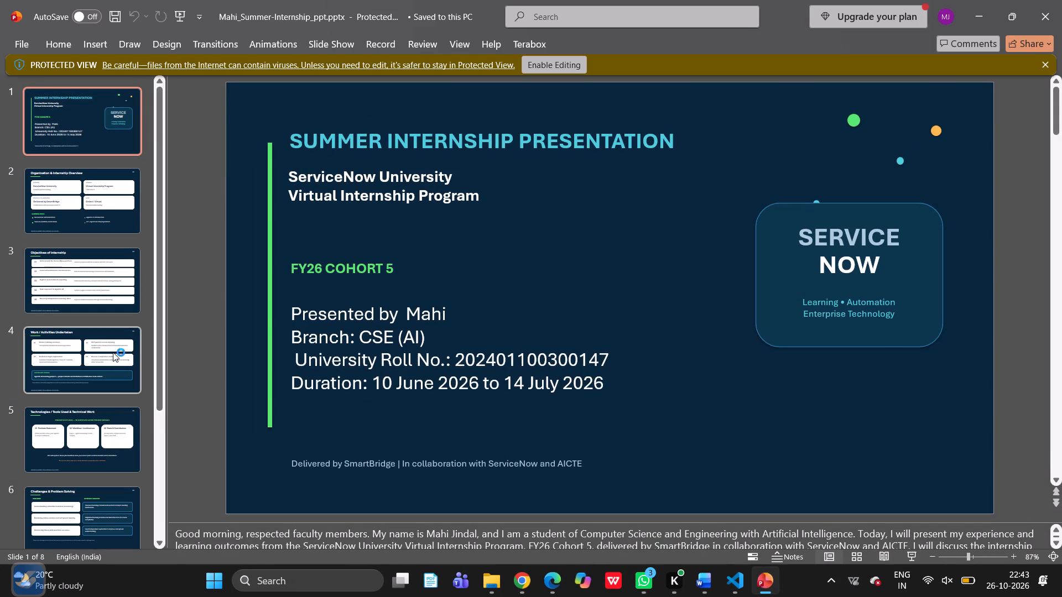
pyautogui.scroll(-10, 113, 352)
pyautogui.click(90, 405)
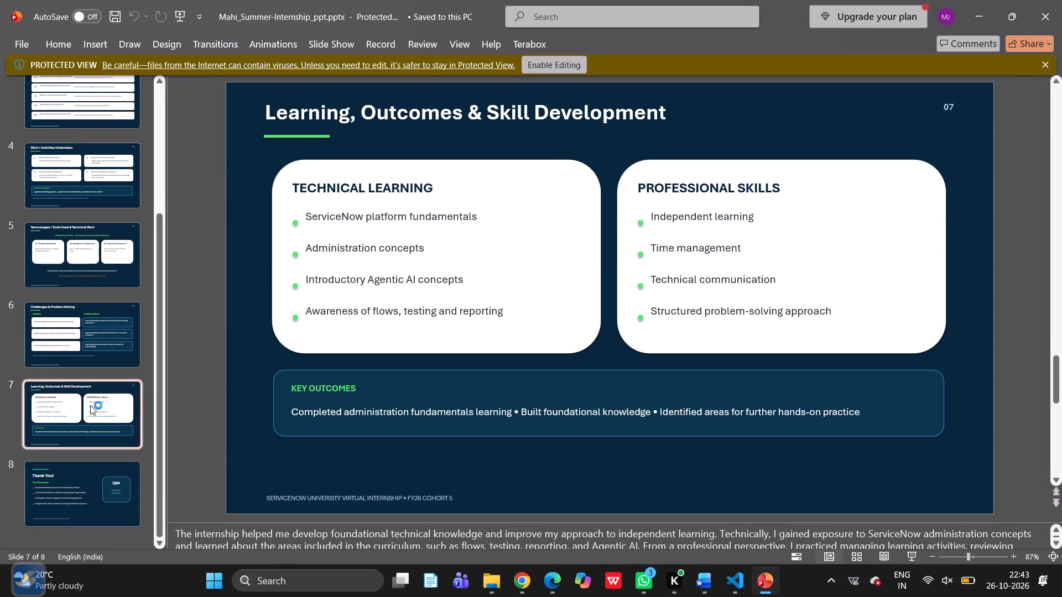
pyautogui.click(80, 357)
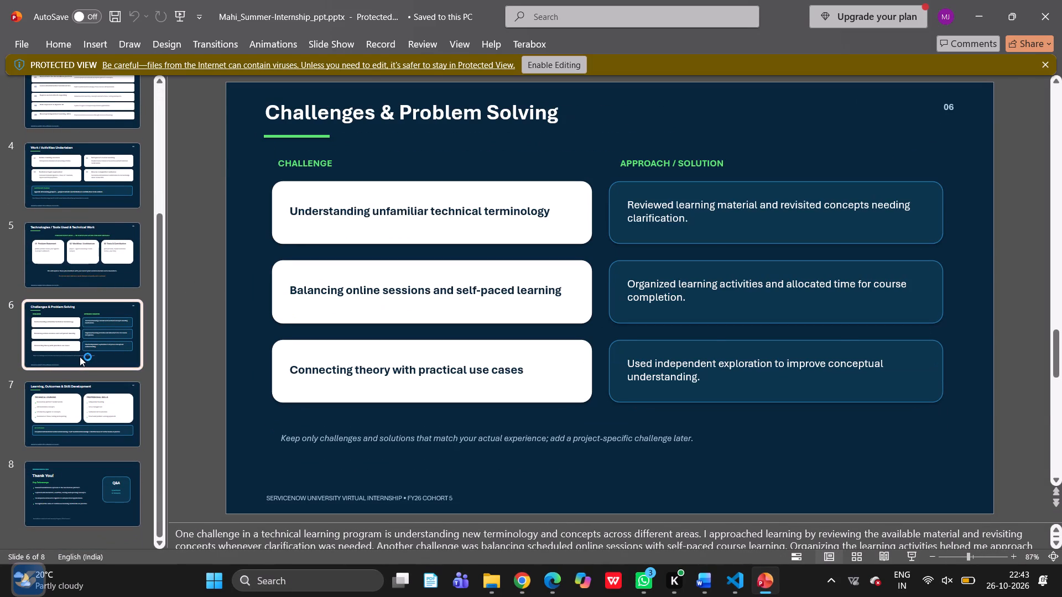
pyautogui.click(1061, 0)
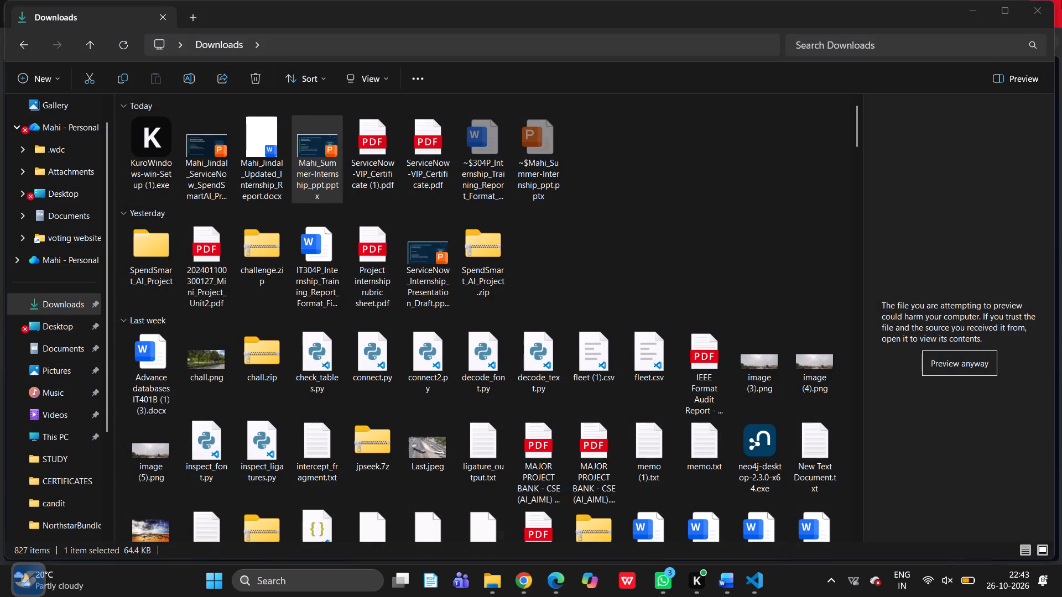
# Open the ServiceNow SpendSmartAI presentation from Downloads and examine slides 1 to 7, covering overview, objectives, activities, technical work, challenges and learning.
pyautogui.doubleClick(200, 162)
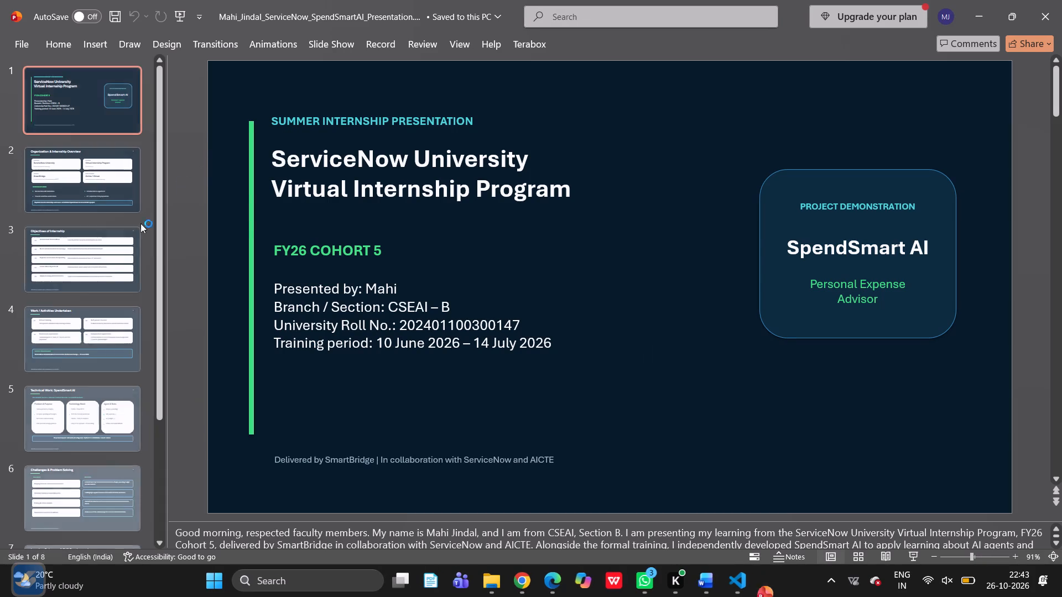
pyautogui.scroll(-5, 59, 419)
pyautogui.click(59, 419)
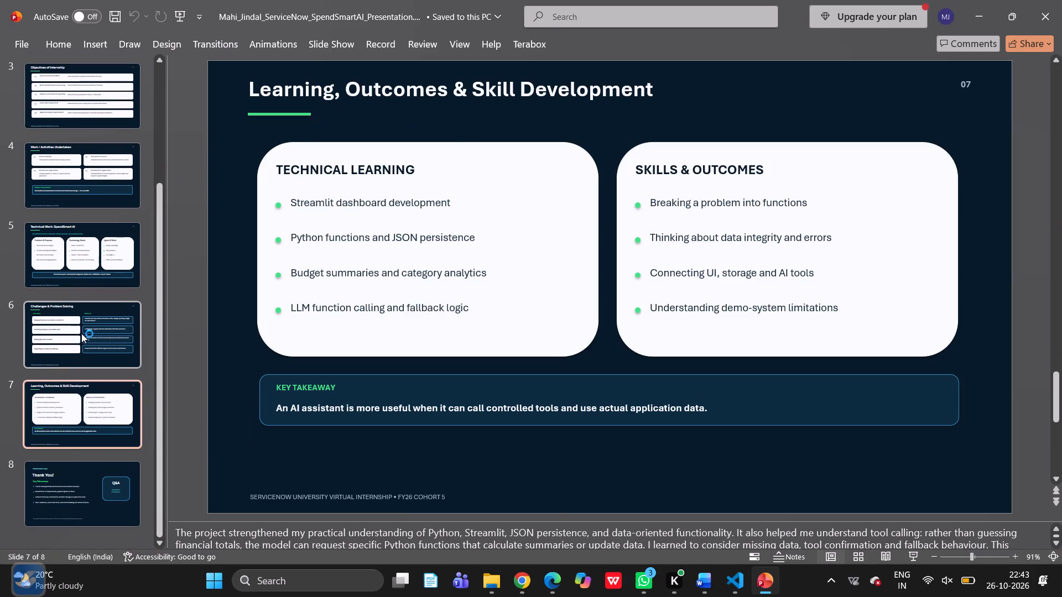
pyautogui.click(85, 322)
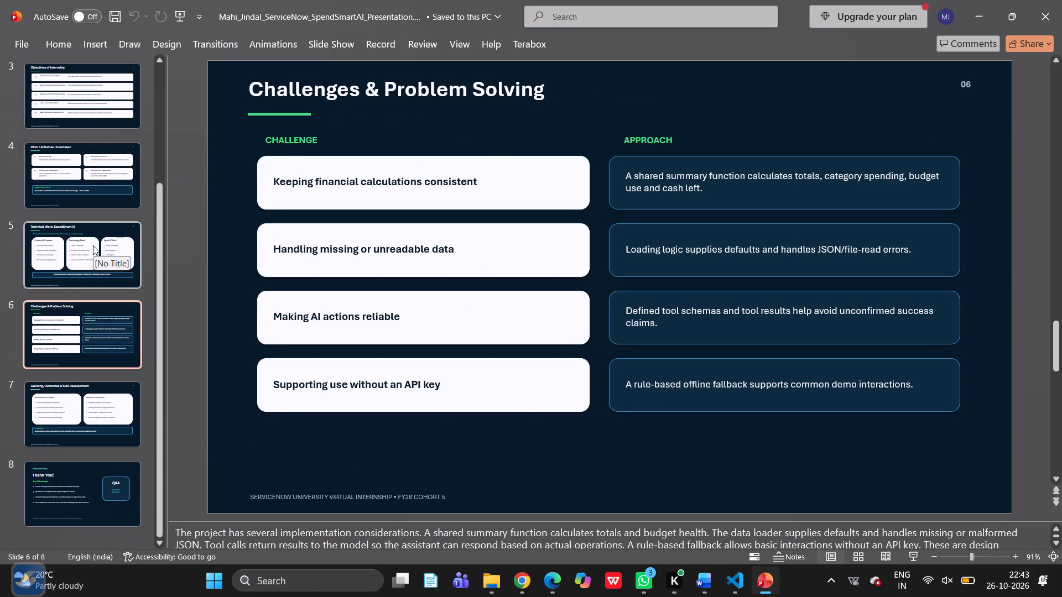
pyautogui.click(93, 245)
pyautogui.scroll(1, 93, 245)
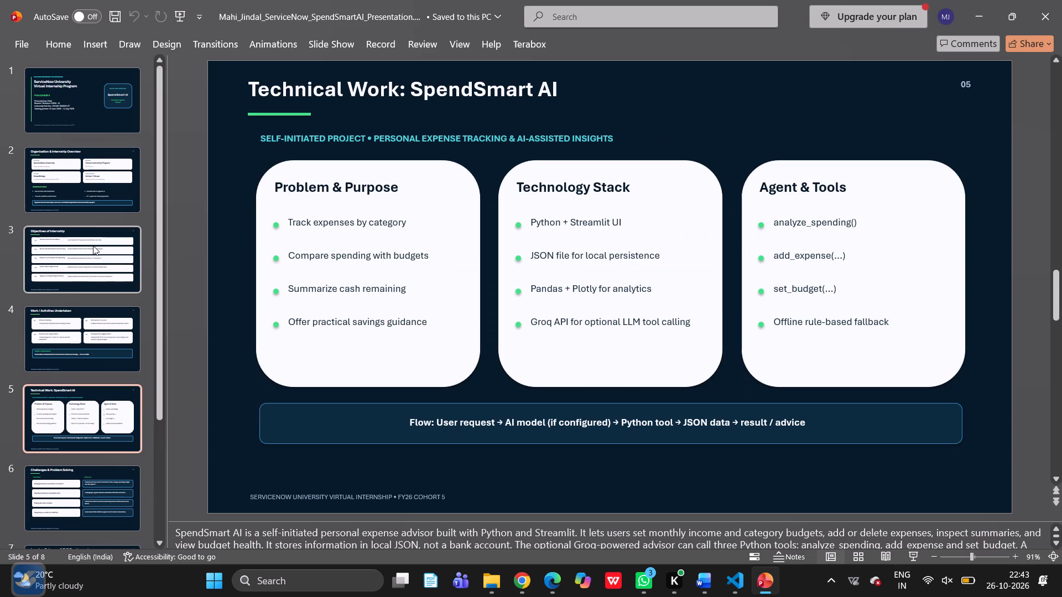
pyautogui.scroll(1, 93, 245)
pyautogui.rightClick(93, 245)
pyautogui.click(72, 186)
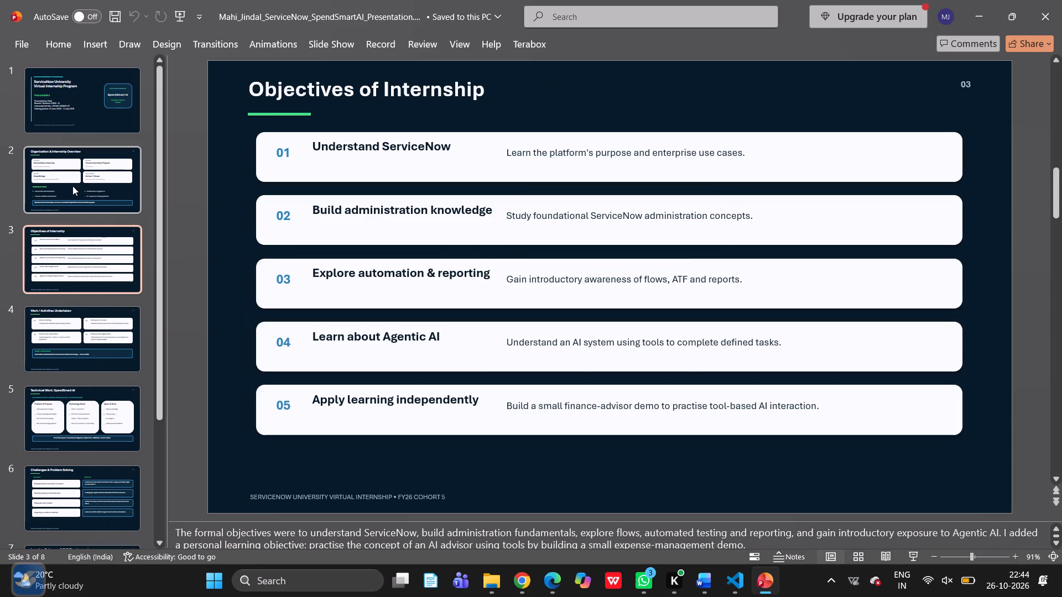
pyautogui.click(87, 108)
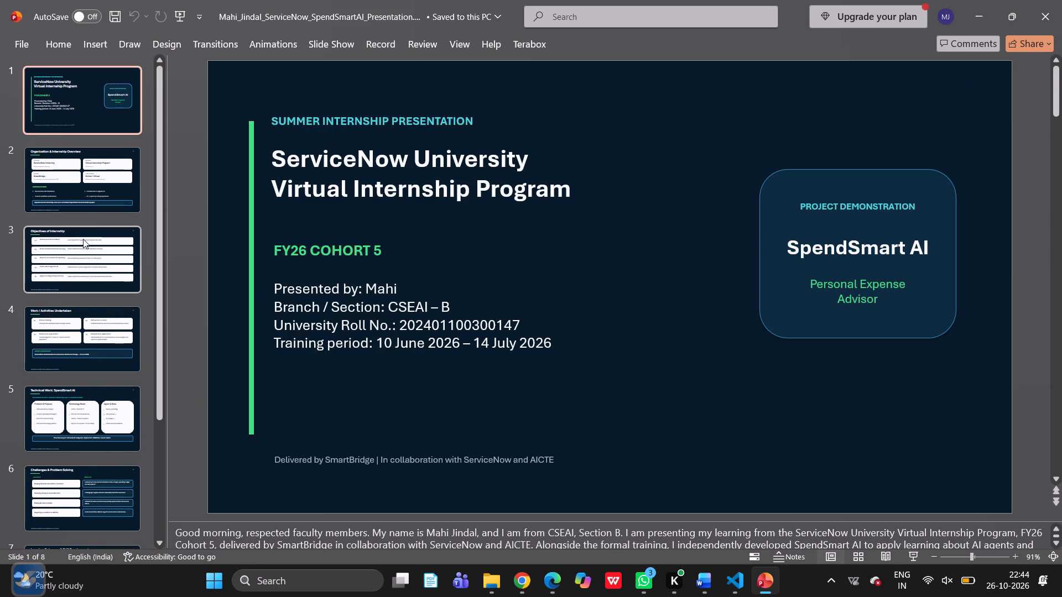
pyautogui.click(97, 181)
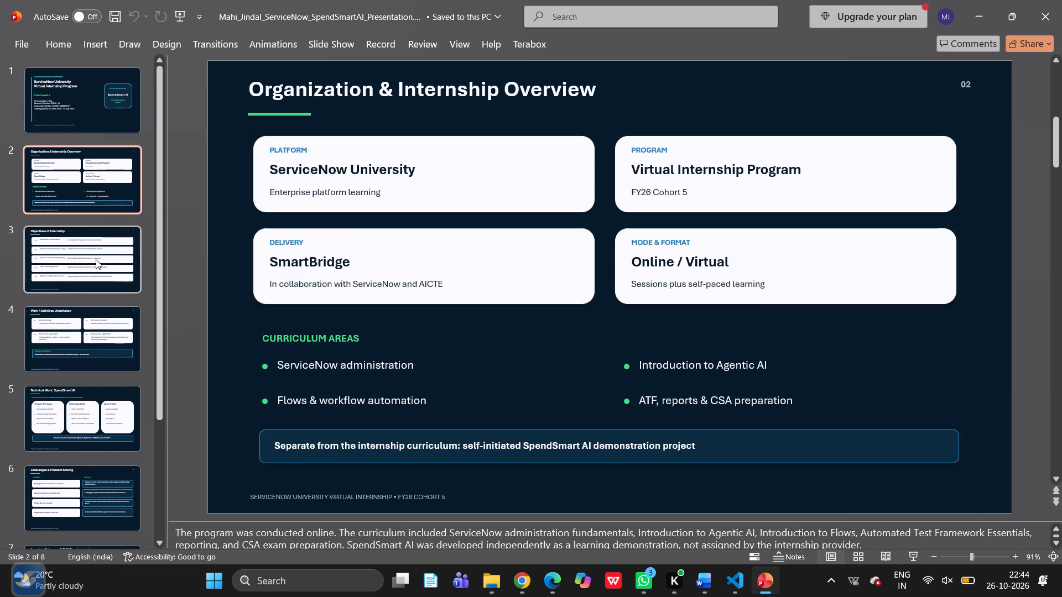
pyautogui.click(96, 259)
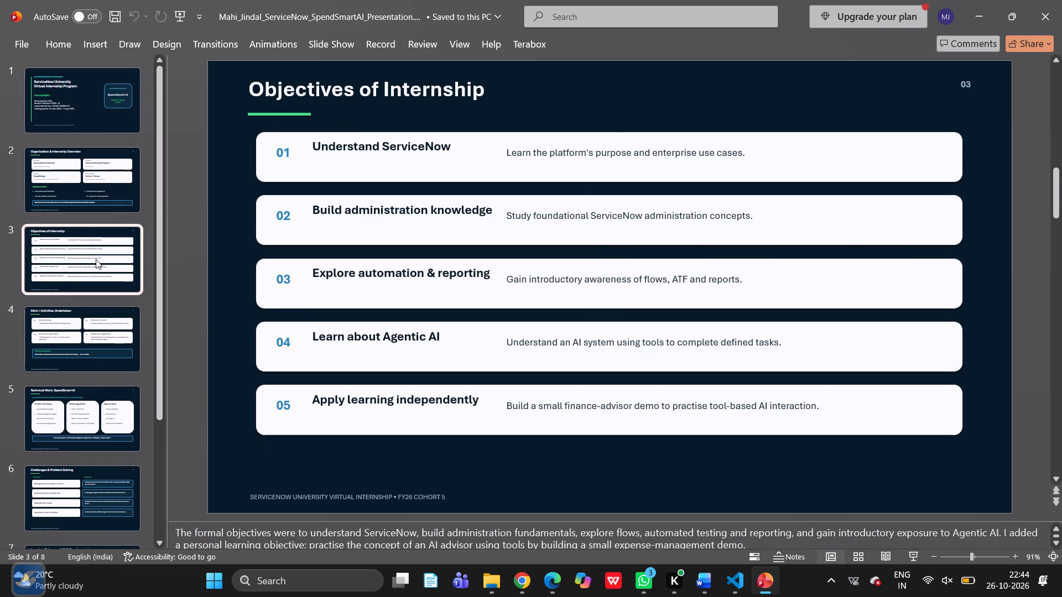
pyautogui.click(96, 334)
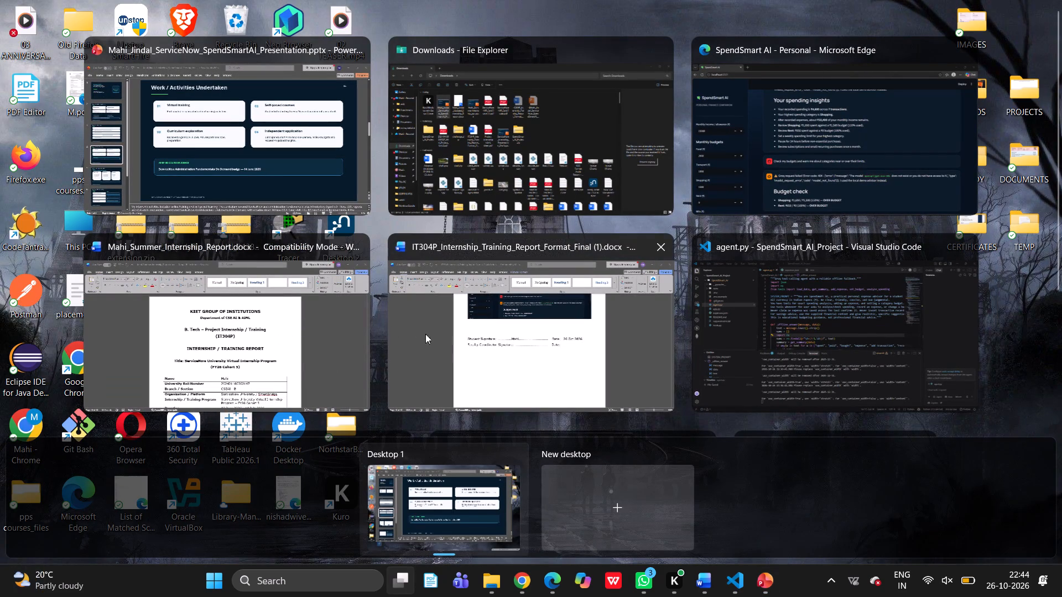
# Switch to Mahi_Summer_Internship_Report.docx in Word and copy the section 4 subheading text "Supplementary Self-Initiated Project: SpendSmart AI" without its number.
pyautogui.click(281, 344)
pyautogui.scroll(-1, 281, 344)
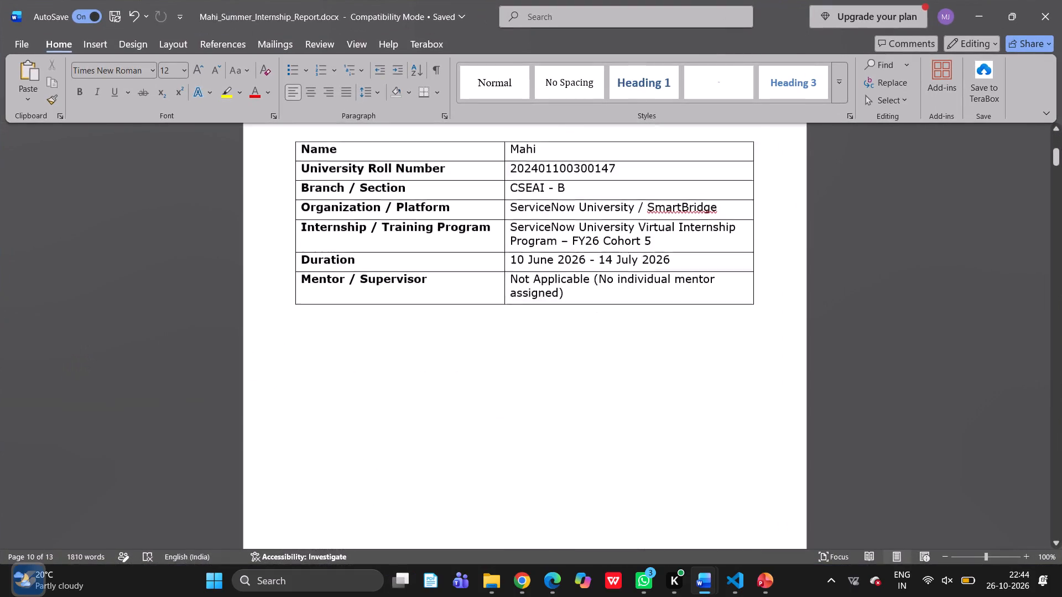
pyautogui.scroll(-2, 281, 344)
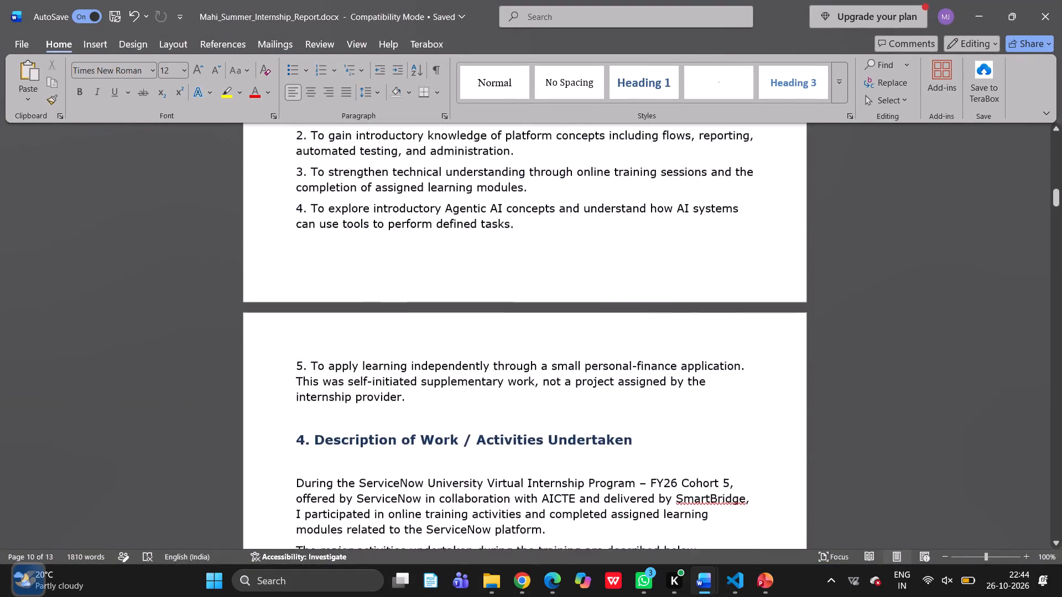
pyautogui.scroll(-1, 281, 344)
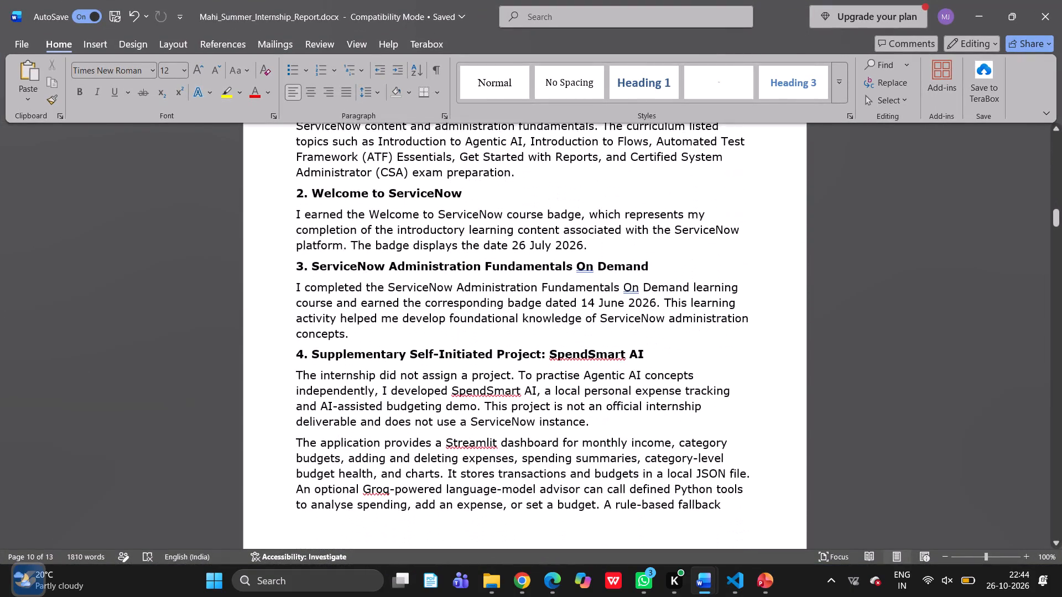
pyautogui.scroll(-1, 281, 344)
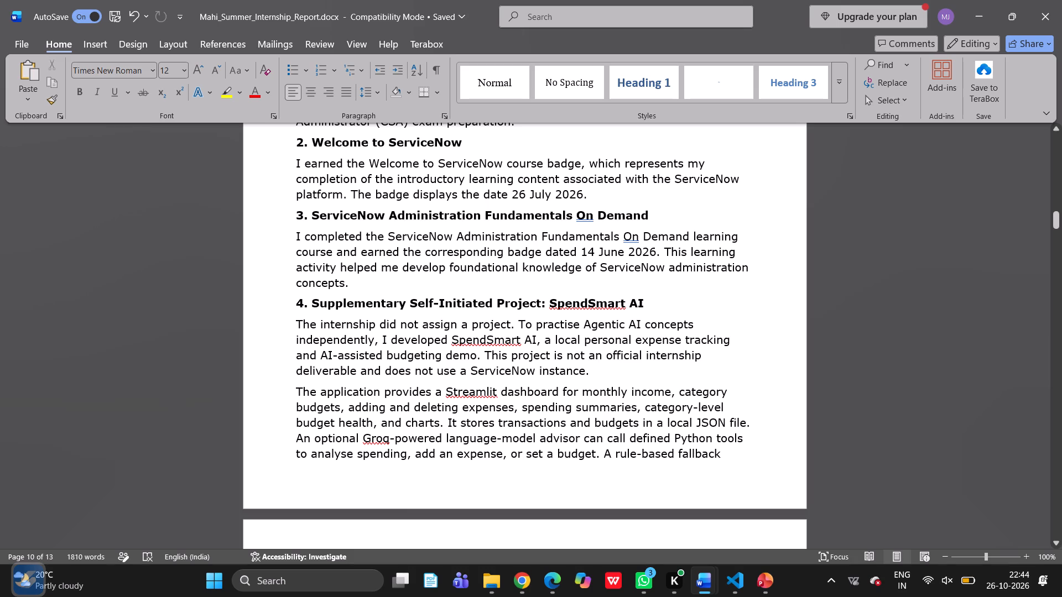
pyautogui.moveTo(316, 300); pyautogui.dragTo(399, 319)
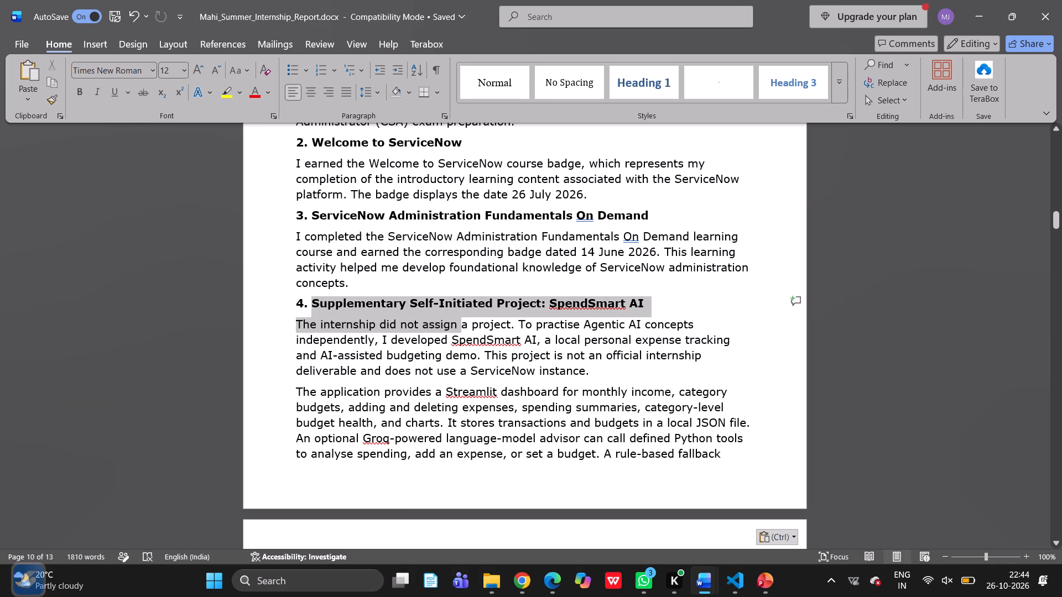
pyautogui.moveTo(399, 319); pyautogui.dragTo(310, 302)
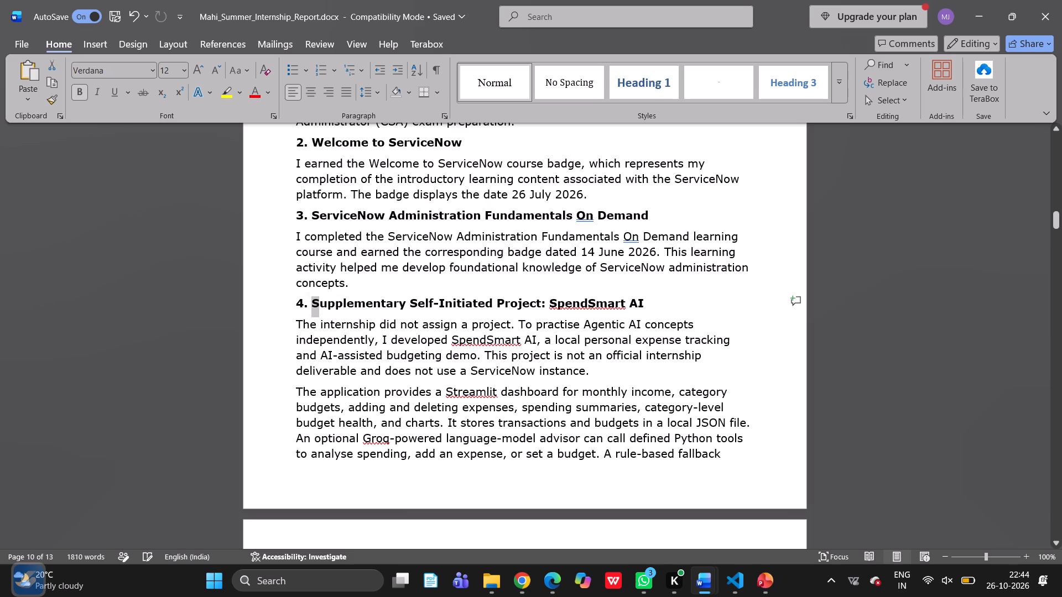
pyautogui.click(310, 302)
pyautogui.moveTo(311, 302); pyautogui.dragTo(442, 311)
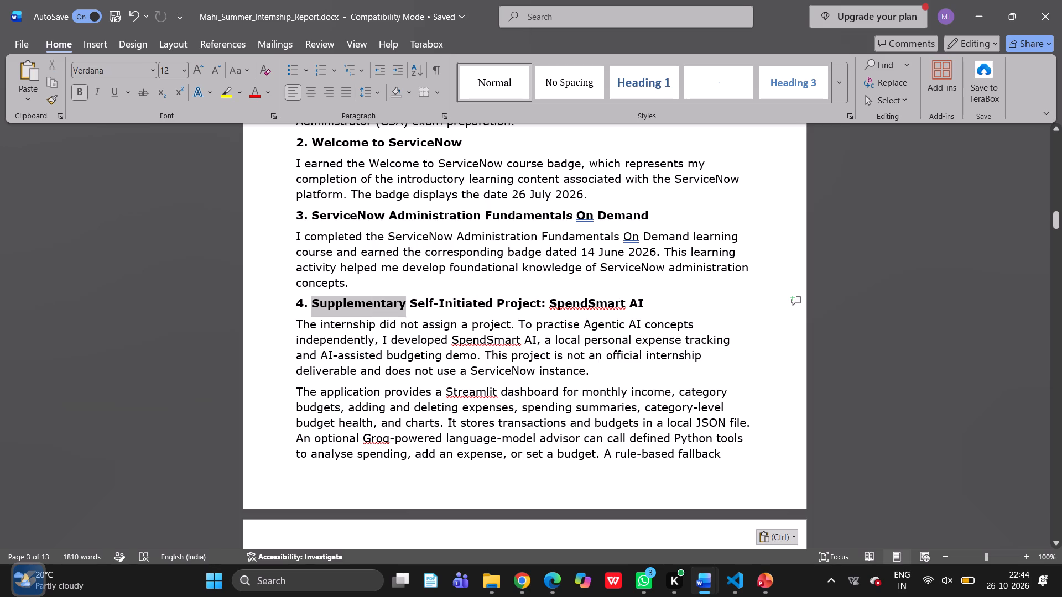
pyautogui.moveTo(442, 311); pyautogui.dragTo(642, 302)
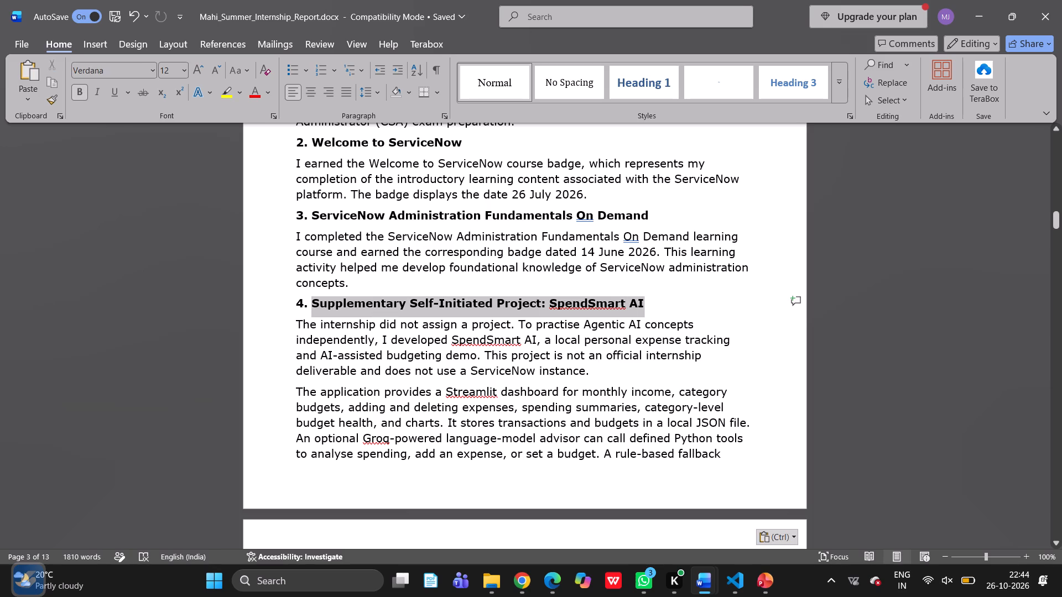
pyautogui.moveTo(642, 302); pyautogui.dragTo(641, 302)
pyautogui.hotkey('ctrl', 'c')
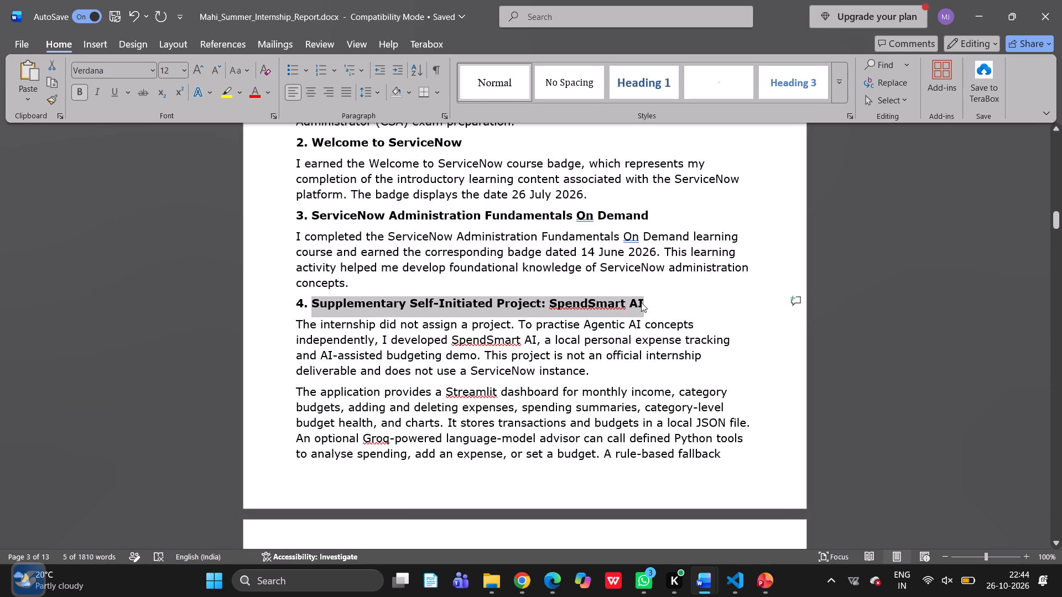
# Paste the copied subheading two lines below the 1,039 Points screenshot in the report's attachments.
pyautogui.scroll(-8, 641, 302)
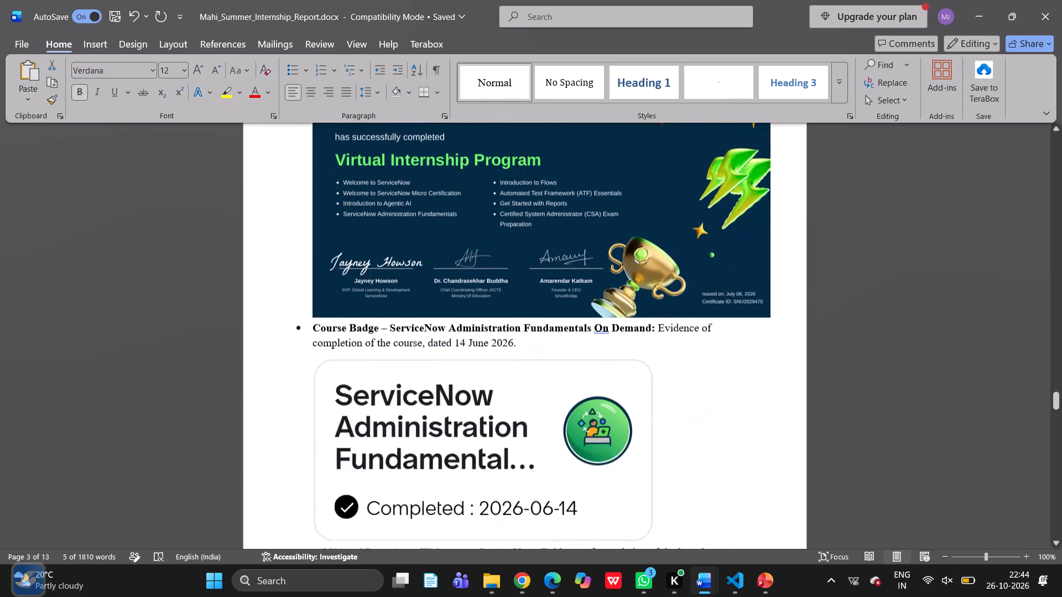
pyautogui.scroll(-4, 641, 302)
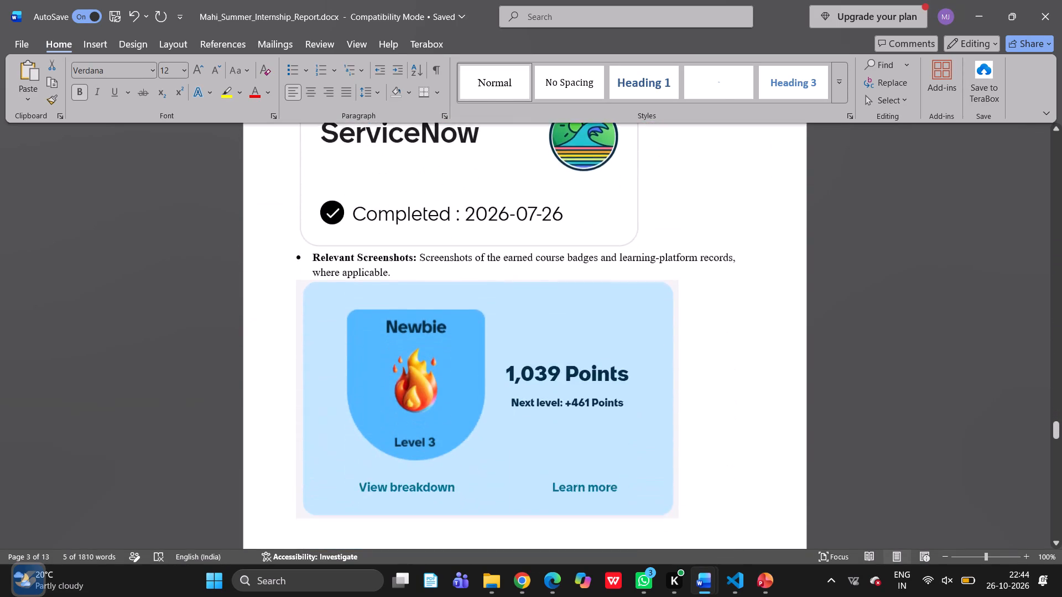
pyautogui.scroll(-1, 641, 302)
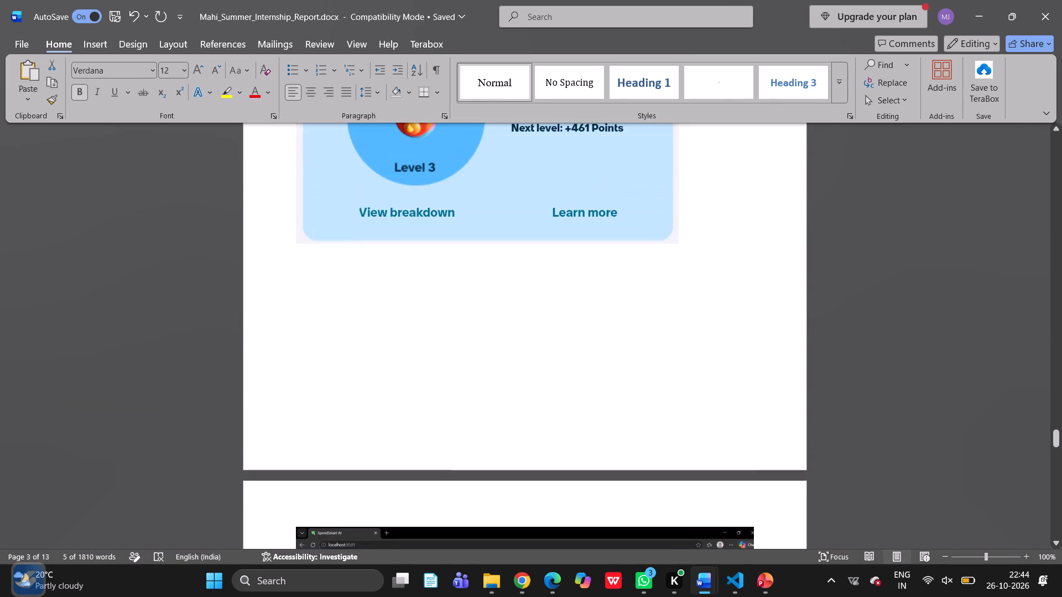
pyautogui.click(722, 248)
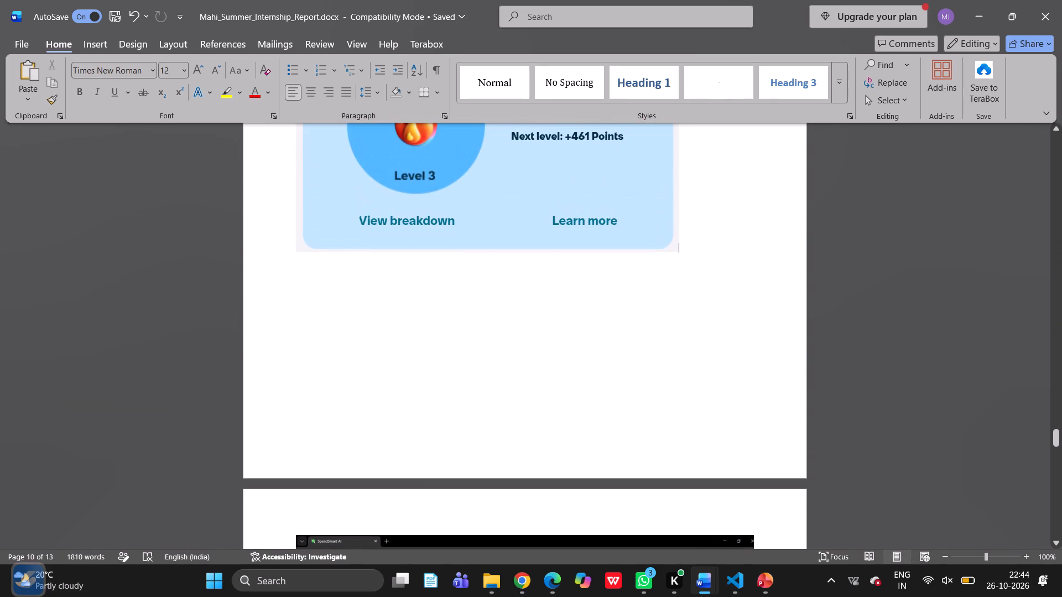
pyautogui.press('Return')
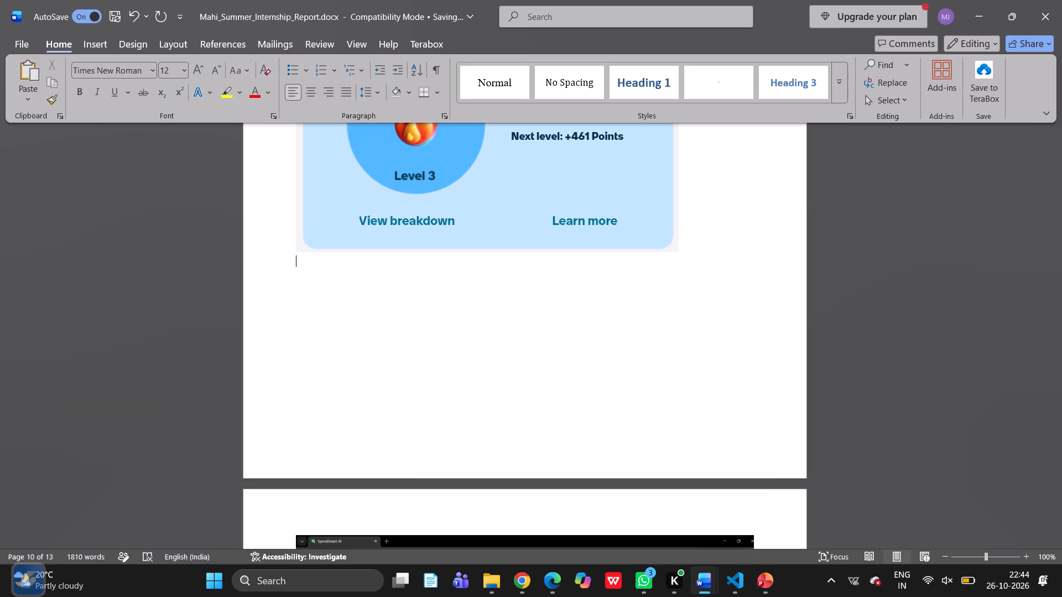
pyautogui.press('Return')
pyautogui.hotkey('ctrl', 'v')
# Change the font of the pasted "Supplementary Self-Initiated Project: SpendSmart AI" heading to Times New Roman, matching the Relevant Screenshots label.
pyautogui.scroll(1, 359, 312)
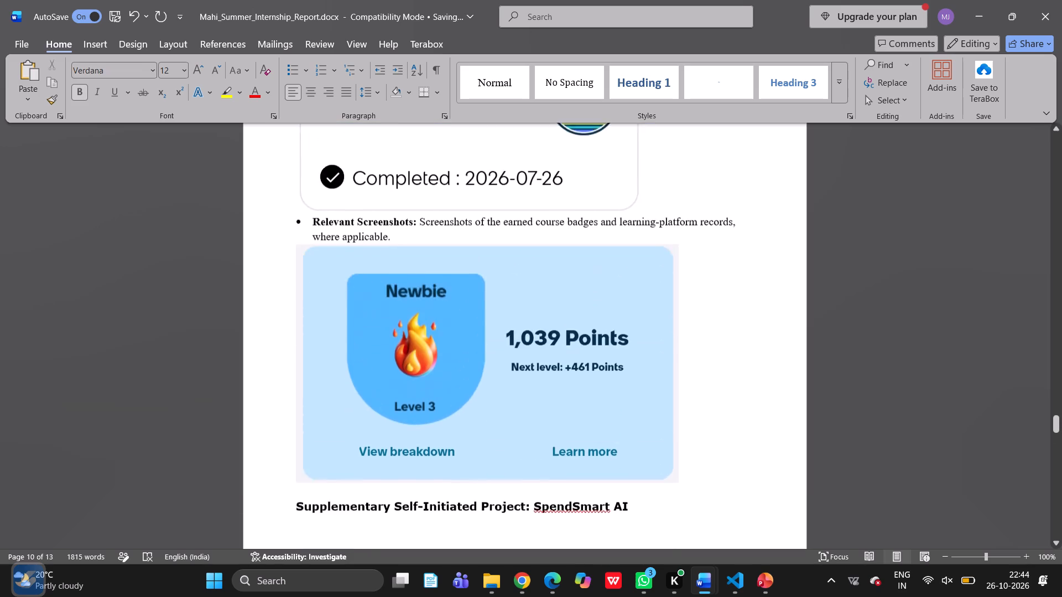
pyautogui.scroll(3, 359, 312)
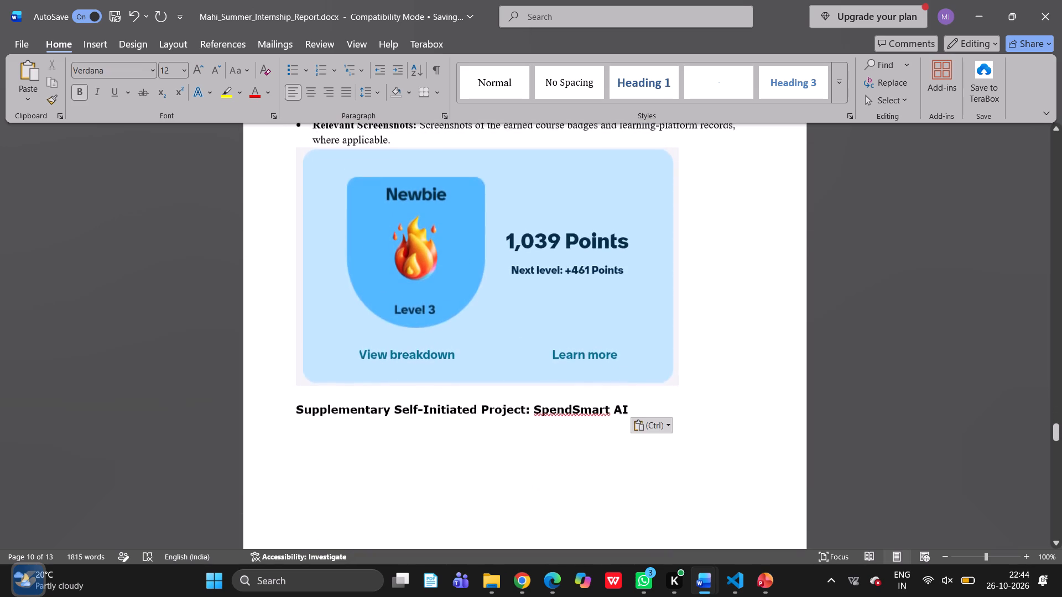
pyautogui.scroll(1, 359, 312)
pyautogui.click(355, 217)
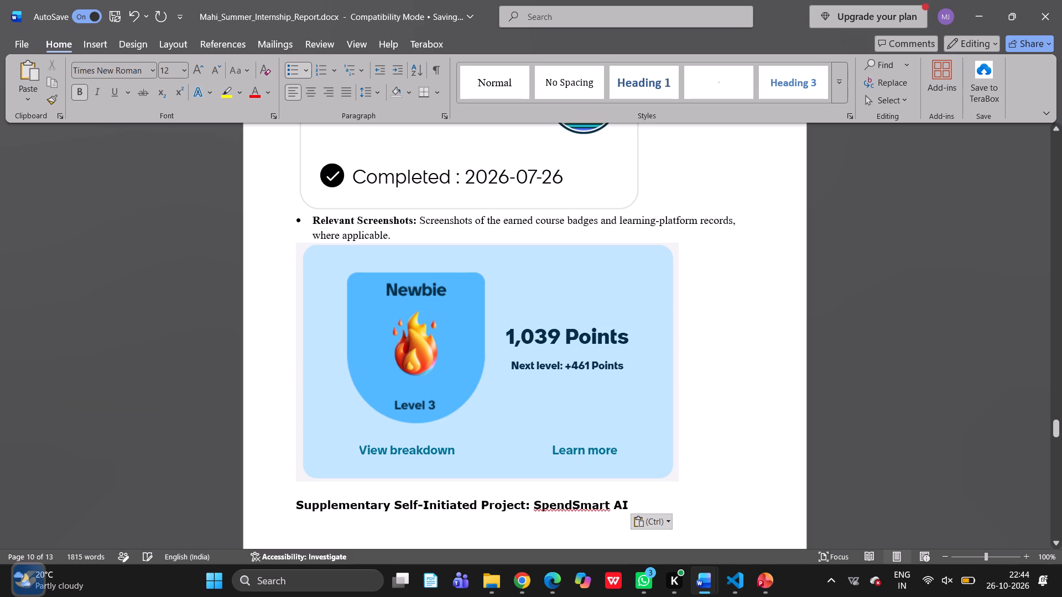
pyautogui.doubleClick(377, 221)
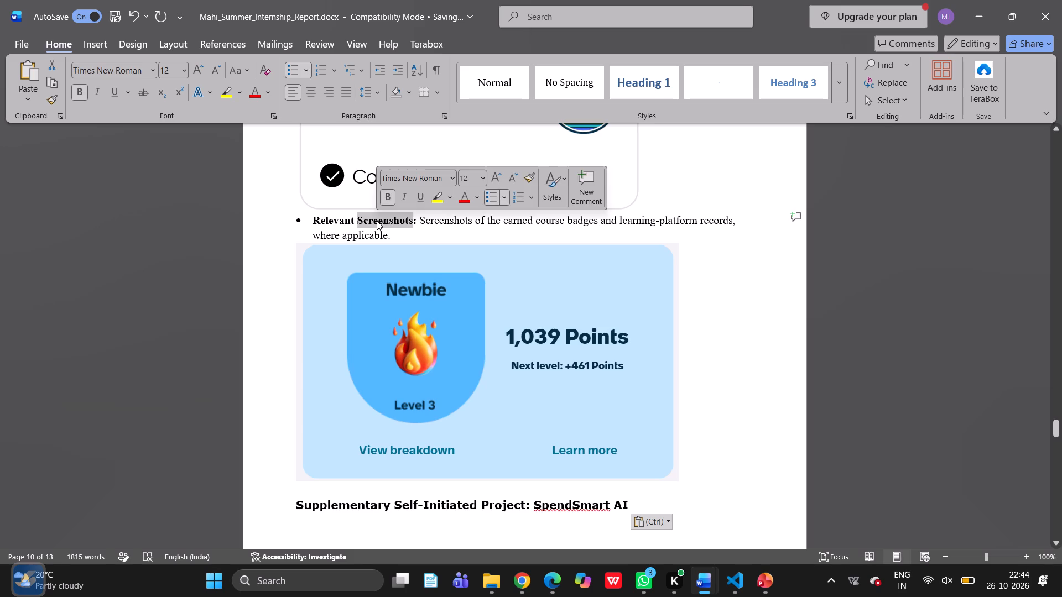
pyautogui.doubleClick(400, 505)
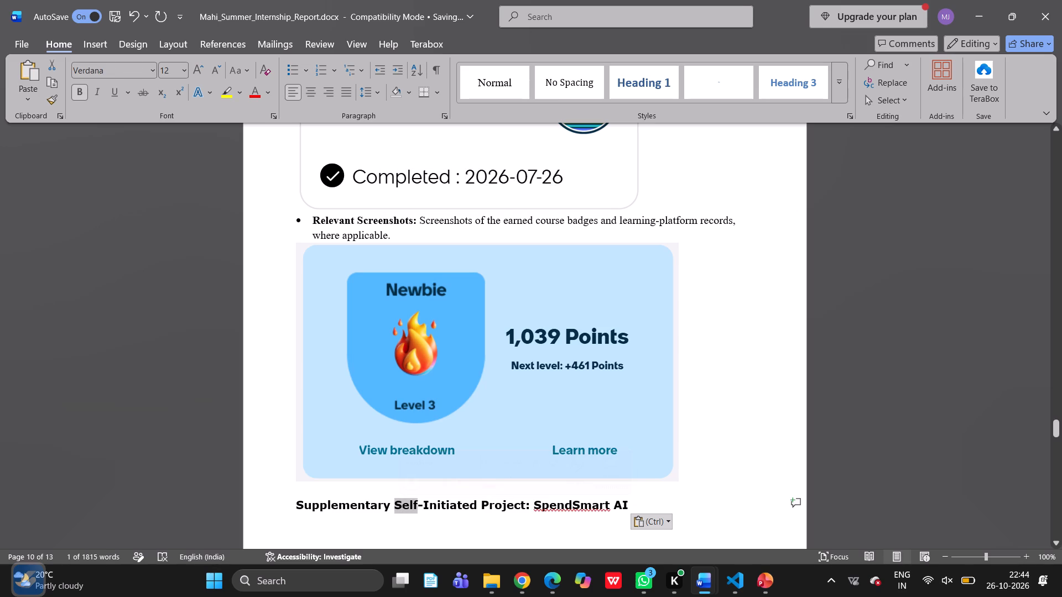
pyautogui.click(300, 506)
pyautogui.click(300, 506)
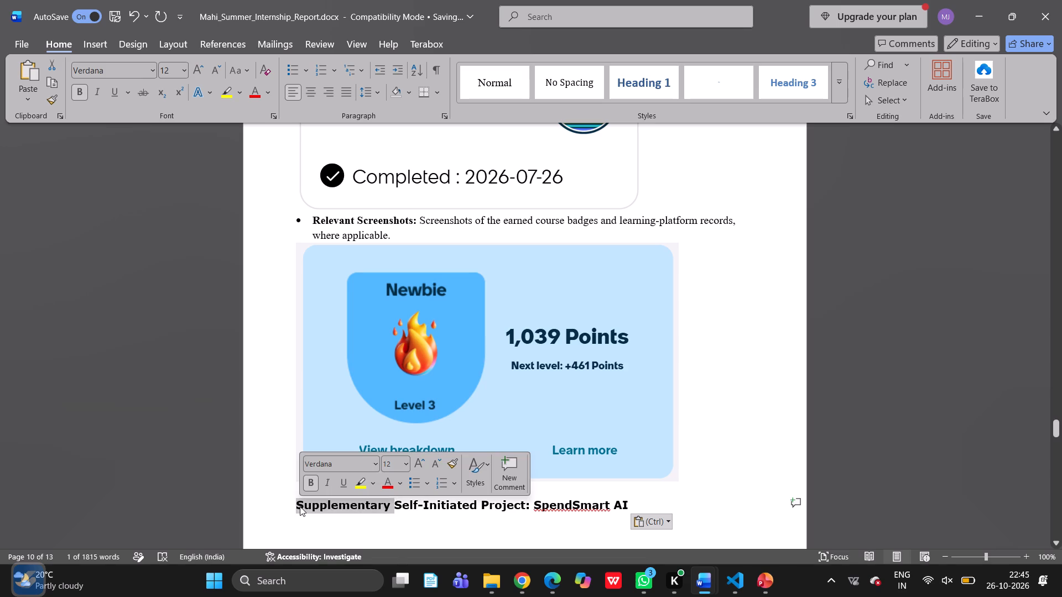
pyautogui.click(300, 506)
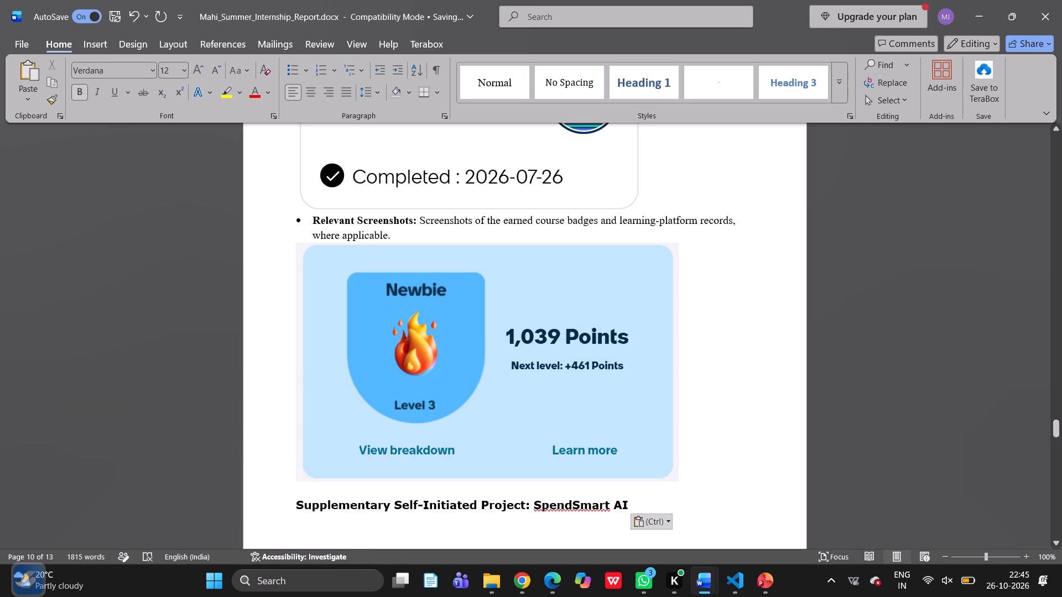
pyautogui.click(298, 505)
pyautogui.moveTo(298, 505); pyautogui.dragTo(663, 507)
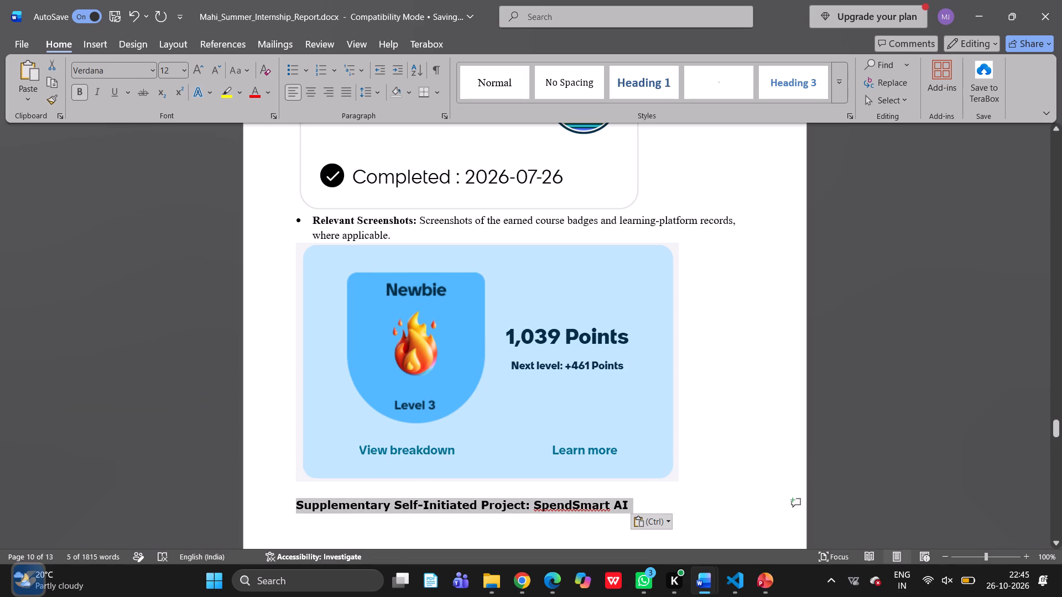
pyautogui.click(150, 65)
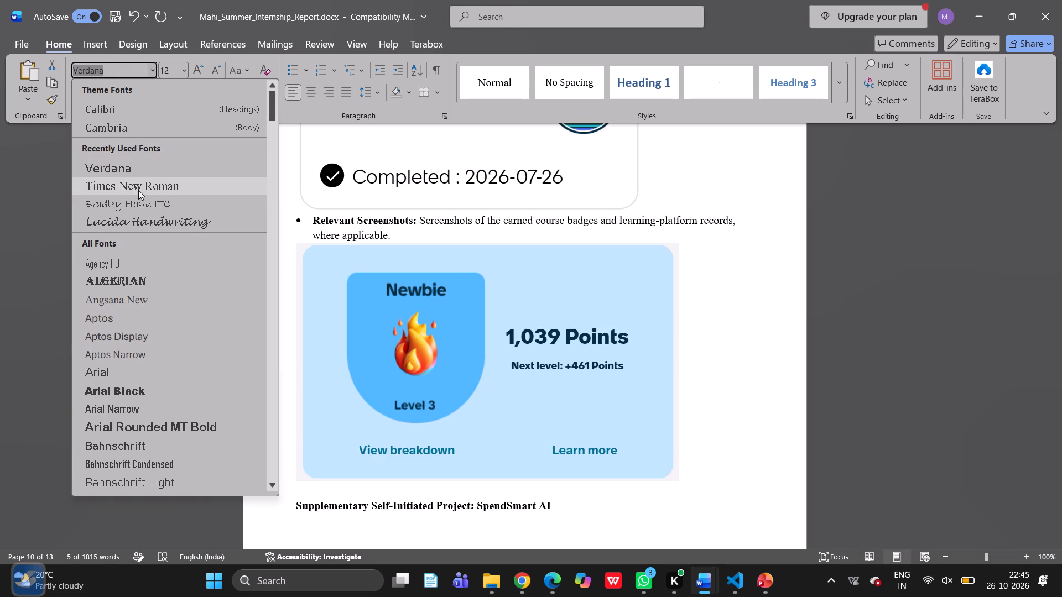
pyautogui.click(138, 190)
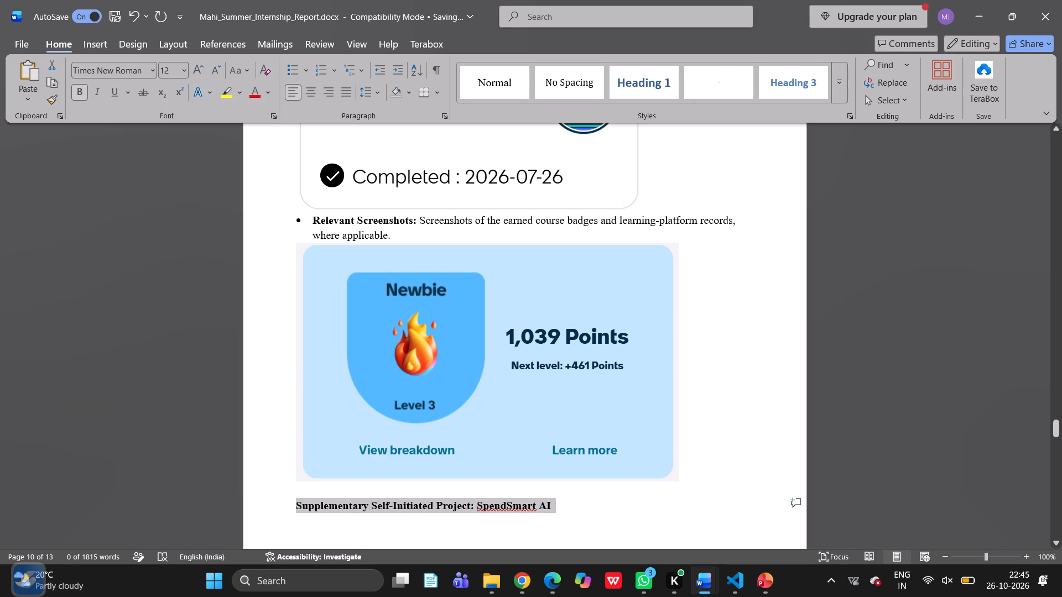
pyautogui.click(297, 499)
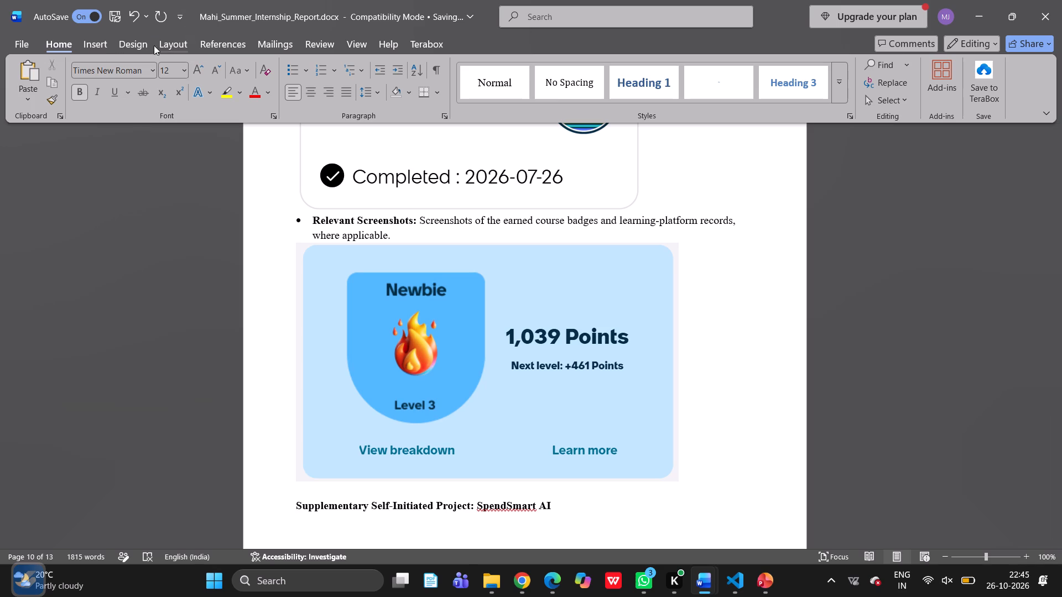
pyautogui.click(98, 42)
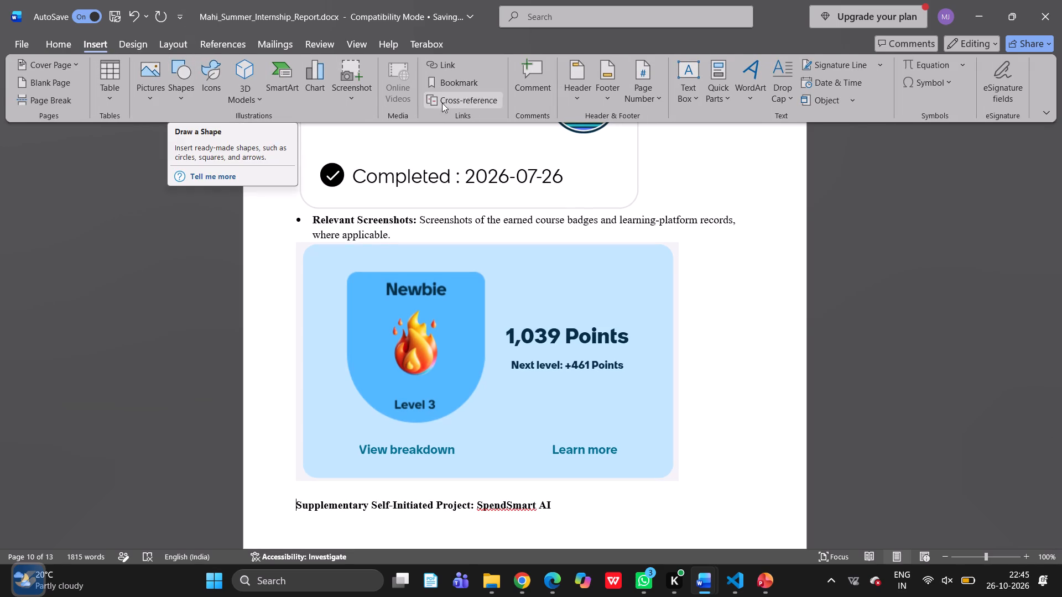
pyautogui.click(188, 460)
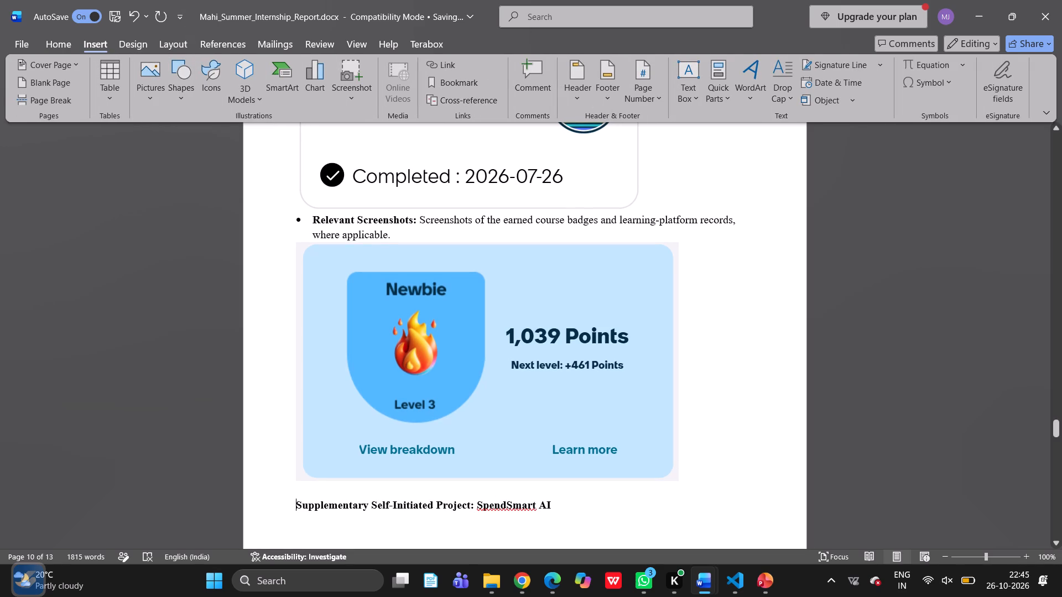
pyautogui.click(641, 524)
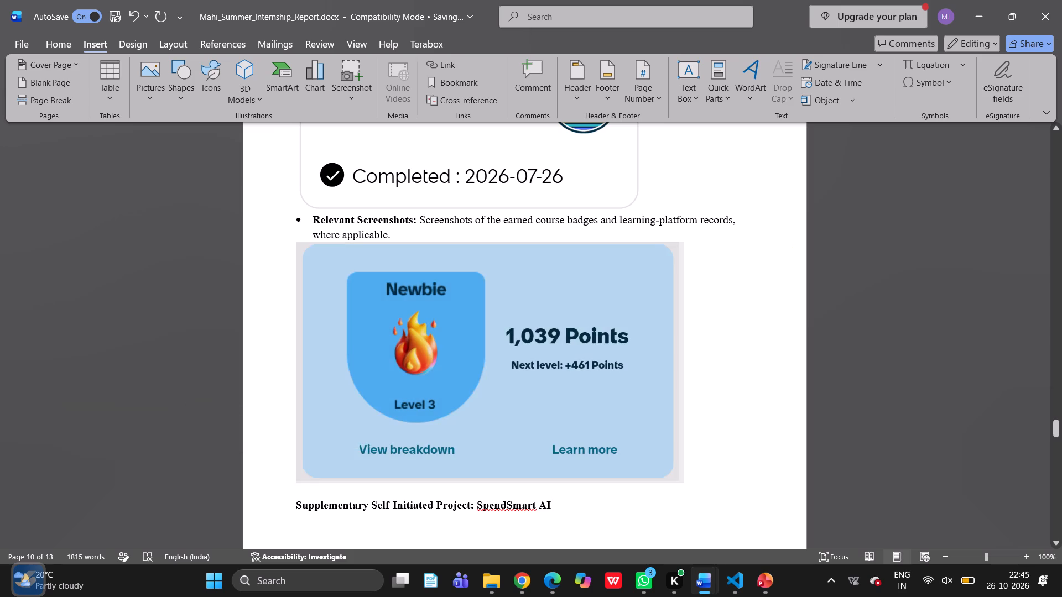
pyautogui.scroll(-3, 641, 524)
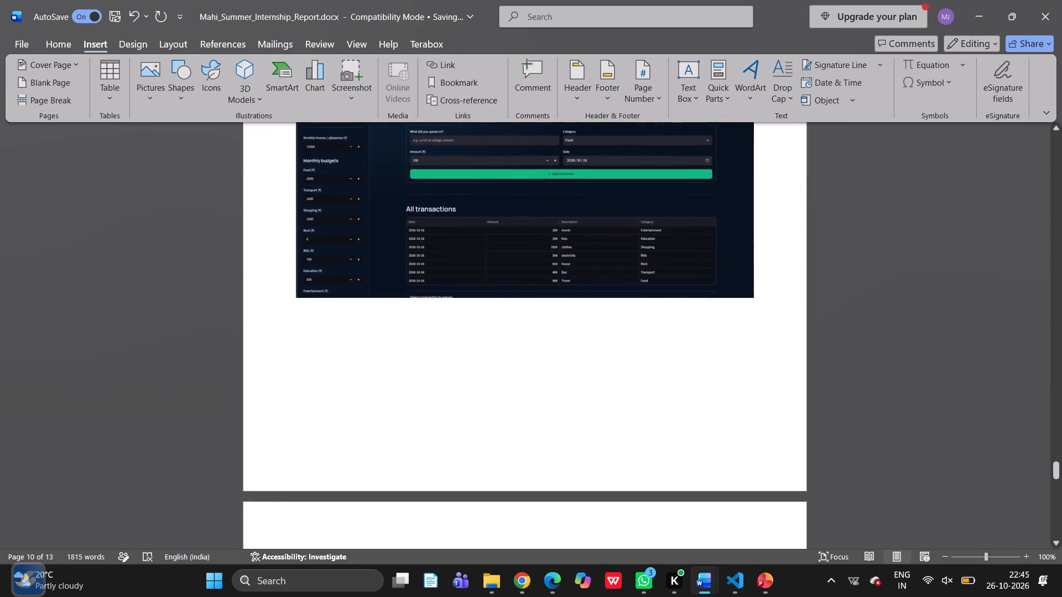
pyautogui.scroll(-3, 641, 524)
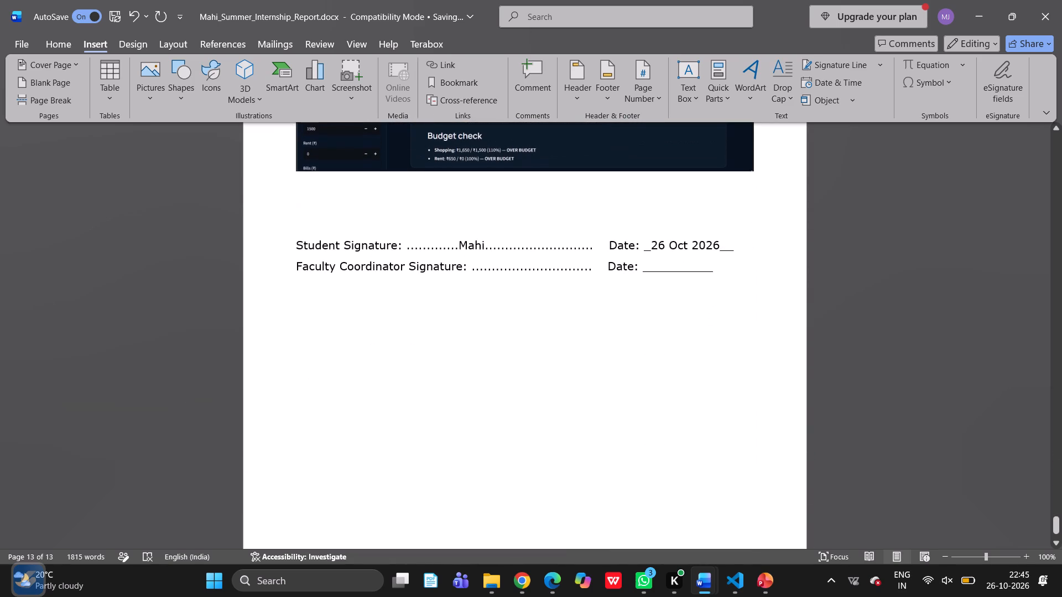
# Review the report from its cover page through the student details, organization details and section 3 objectives.
pyautogui.scroll(14, 641, 524)
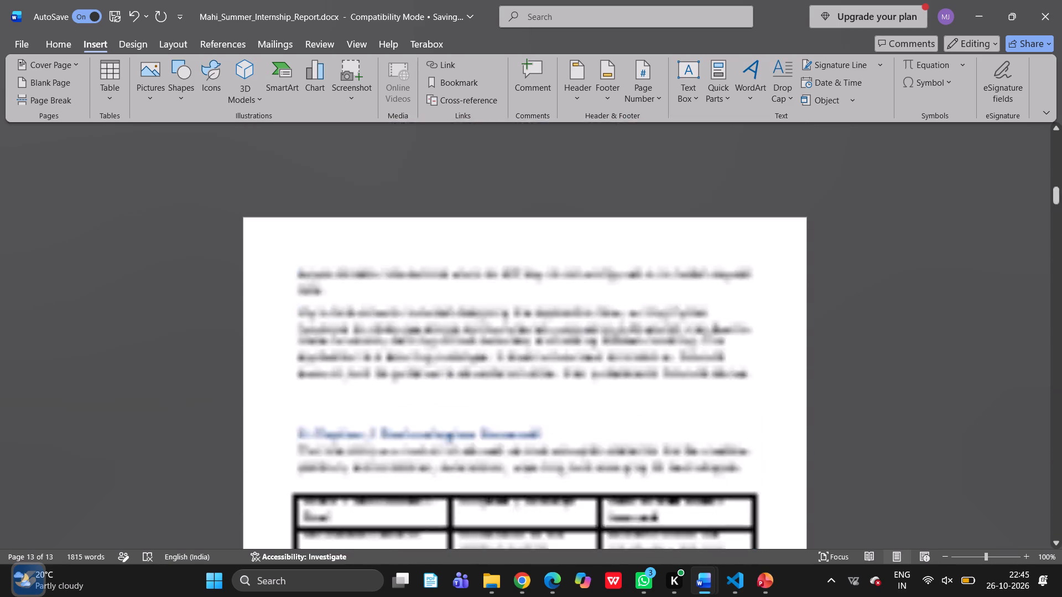
pyautogui.scroll(3, 641, 524)
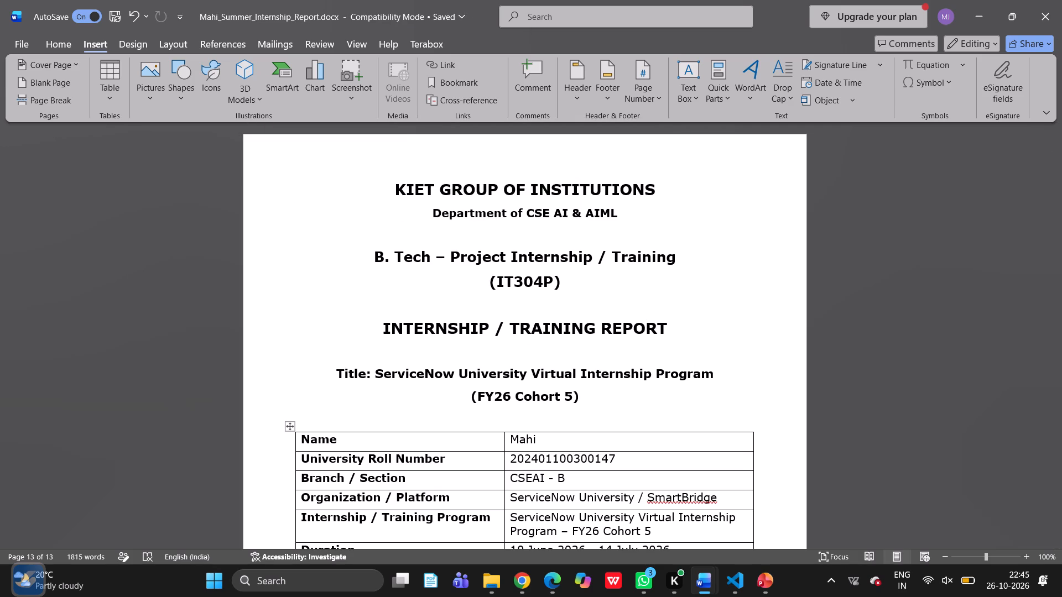
pyautogui.scroll(-1, 641, 524)
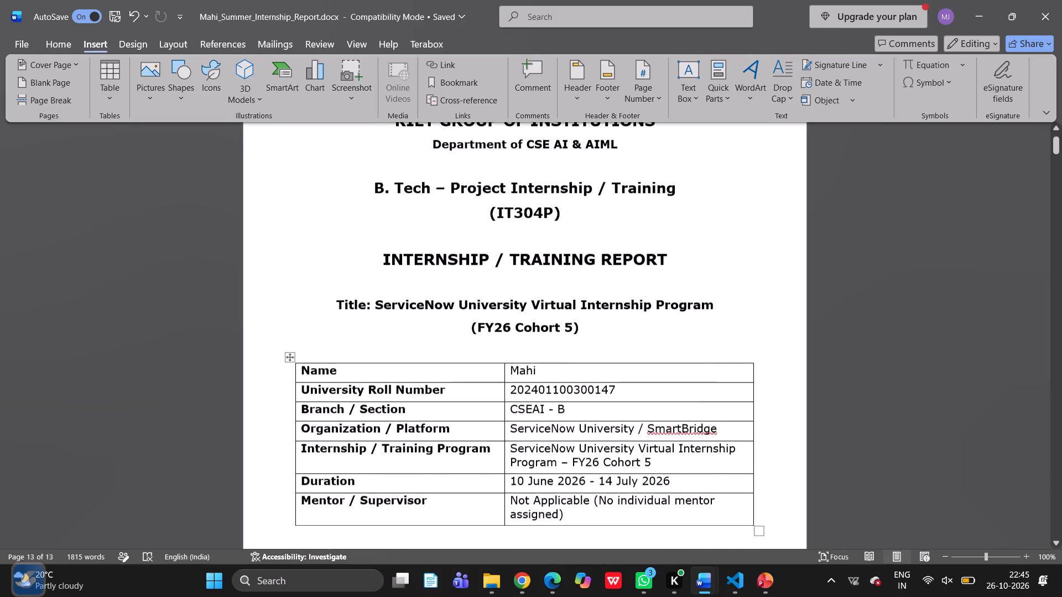
pyautogui.scroll(-1, 641, 524)
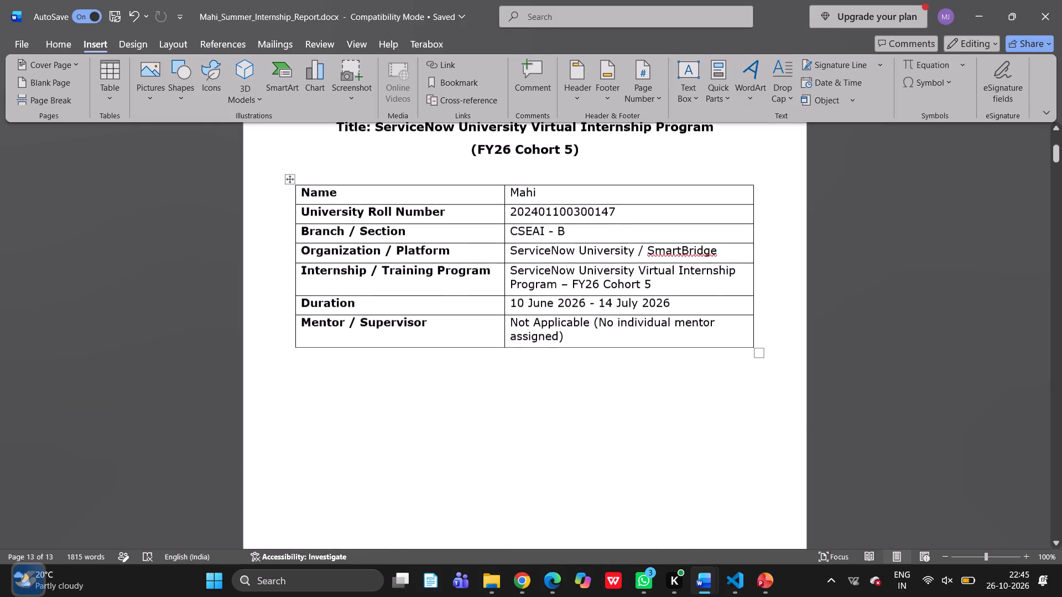
pyautogui.scroll(-1, 641, 524)
pyautogui.scroll(1, 641, 524)
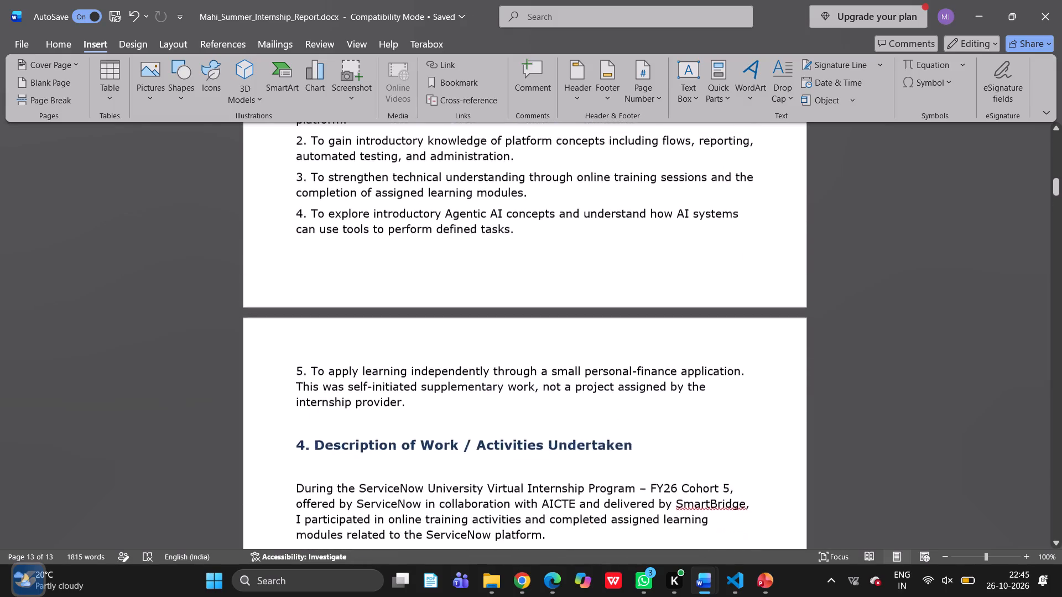
pyautogui.scroll(1, 641, 524)
pyautogui.scroll(-1, 641, 524)
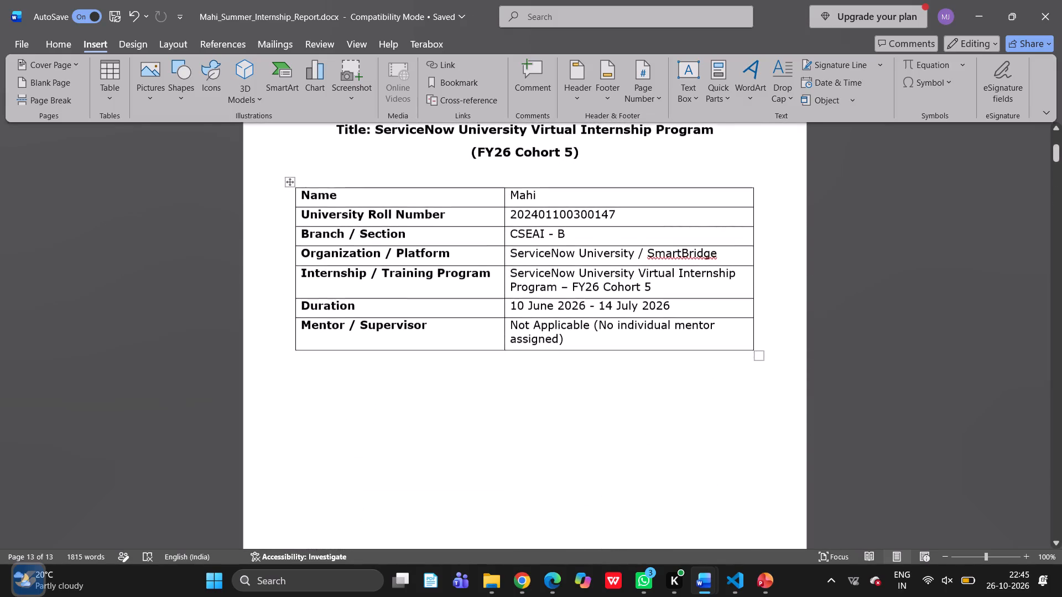
pyautogui.scroll(-3, 641, 524)
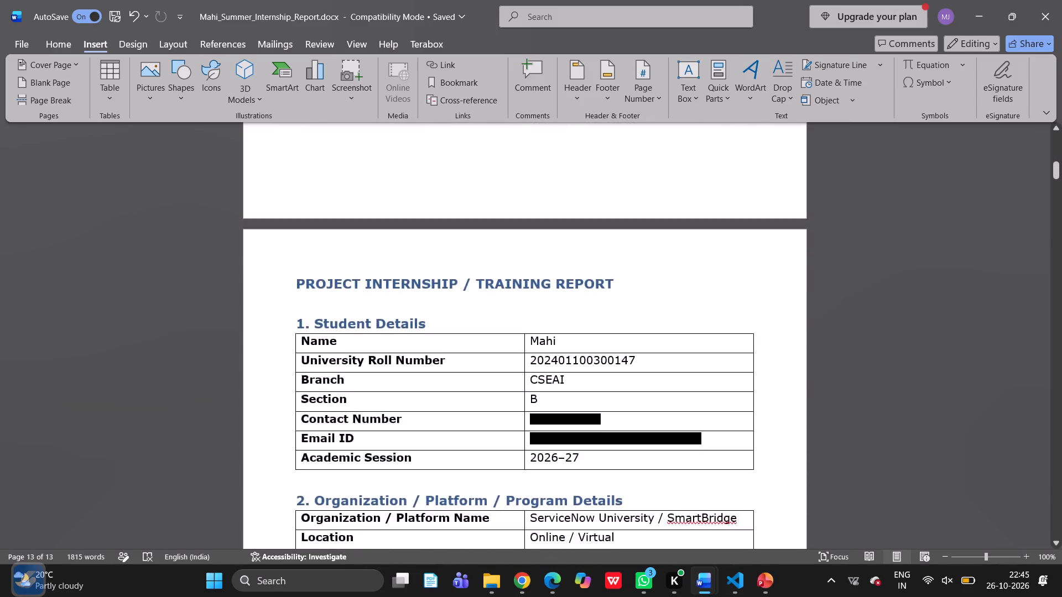
pyautogui.scroll(-2, 641, 524)
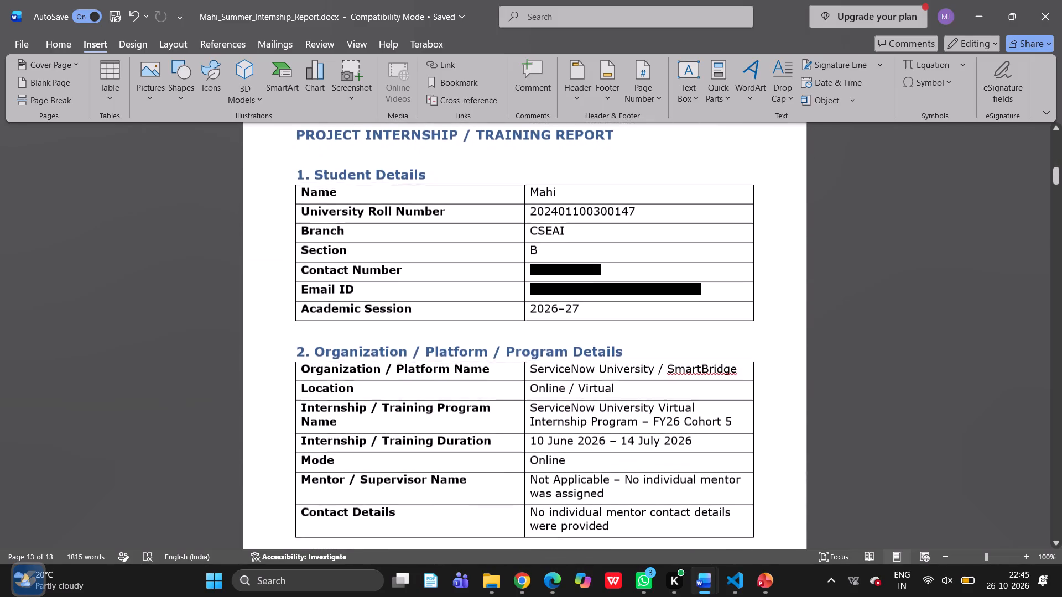
pyautogui.scroll(-2, 641, 524)
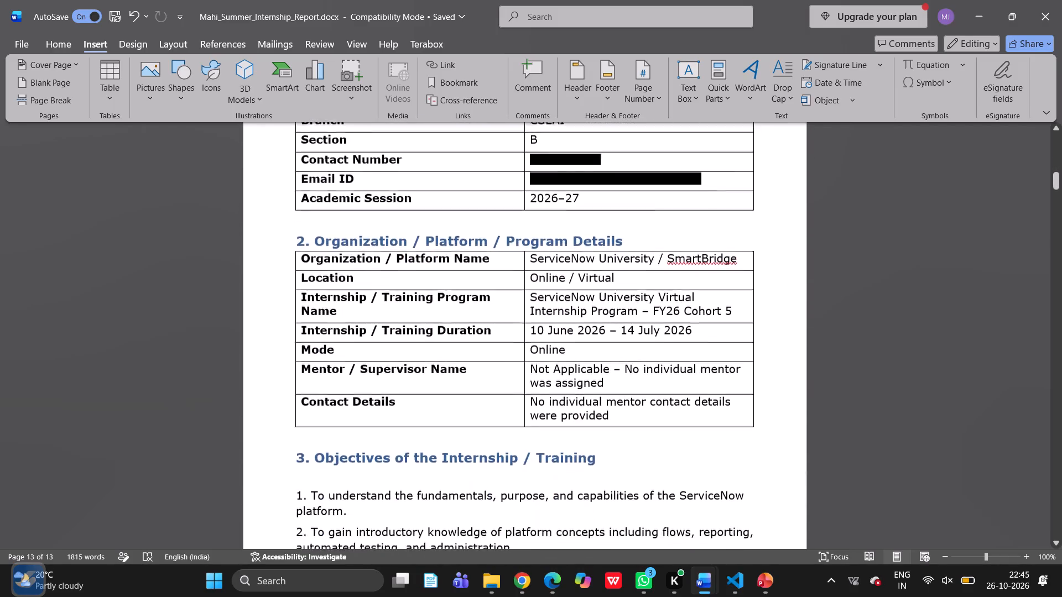
pyautogui.scroll(-1, 641, 524)
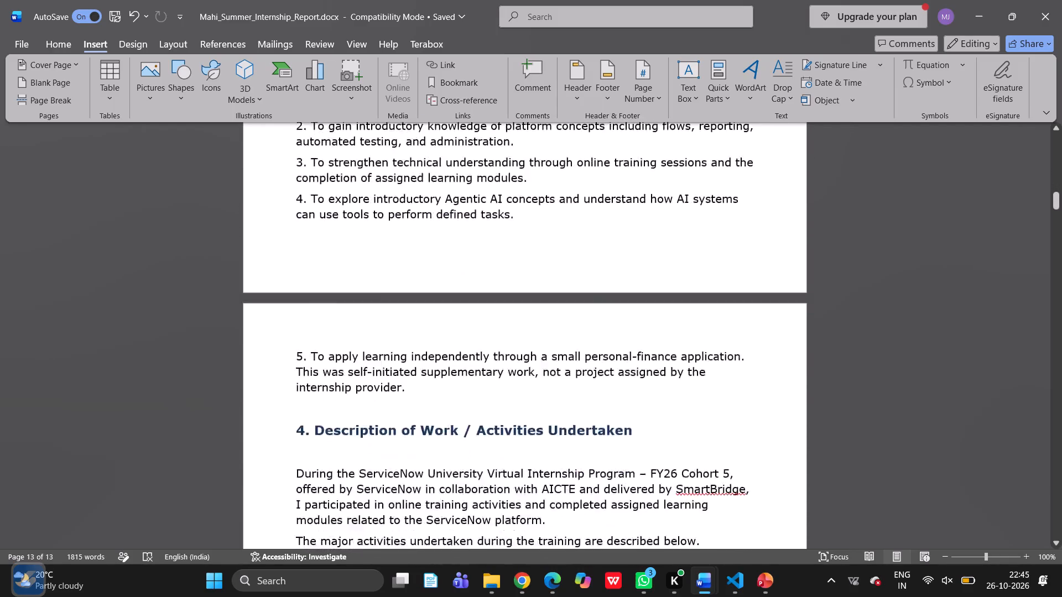
# Review the report's activity descriptions, technologies table, skills section, and the application of academic subjects with personal contributions.
pyautogui.scroll(-2, 641, 524)
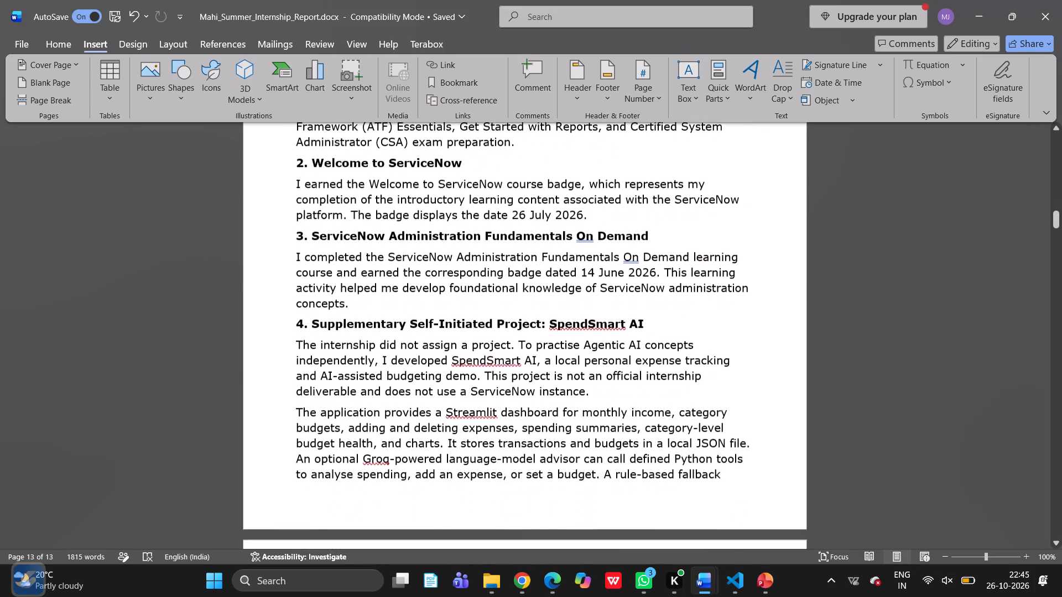
pyautogui.scroll(-2, 641, 524)
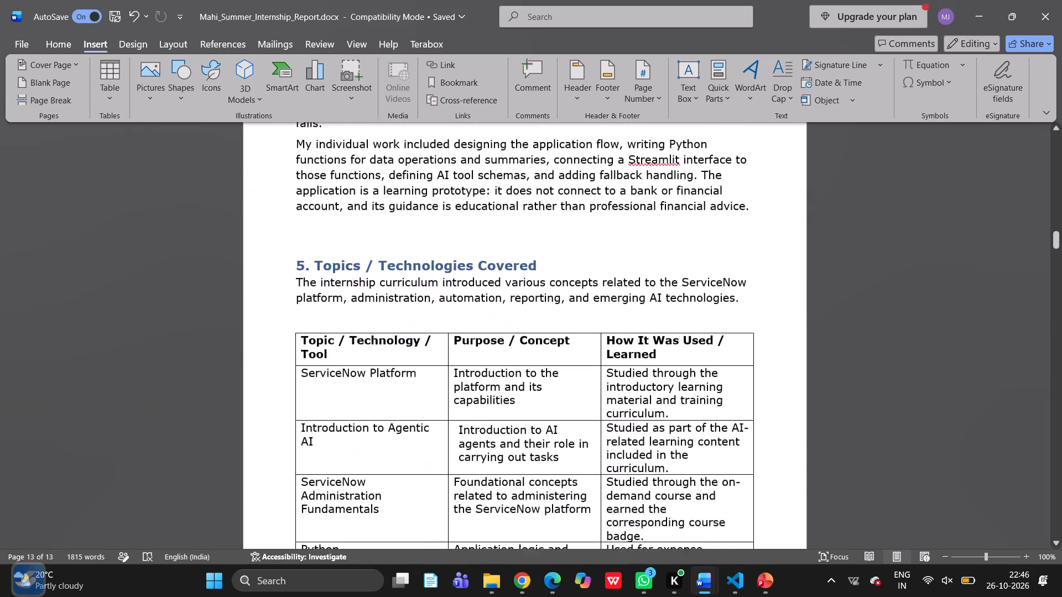
pyautogui.scroll(-3, 641, 524)
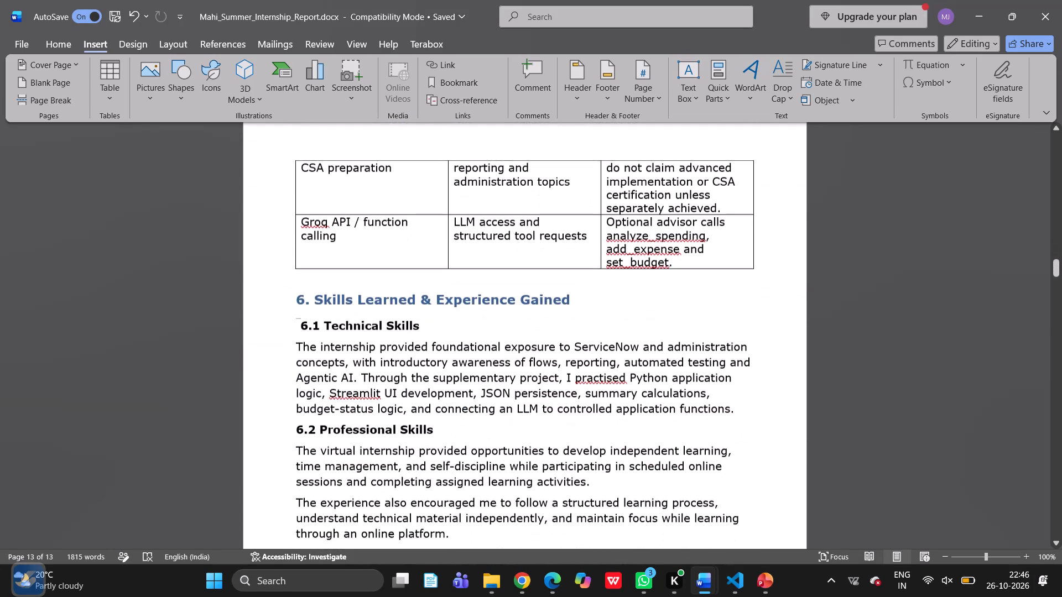
pyautogui.scroll(-2, 641, 524)
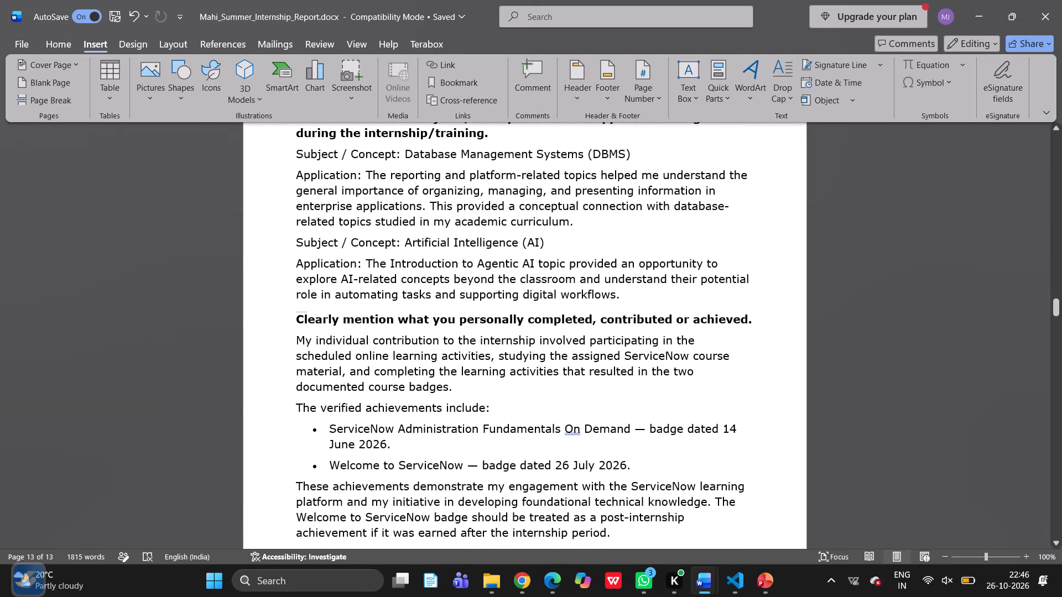
pyautogui.scroll(-1, 641, 524)
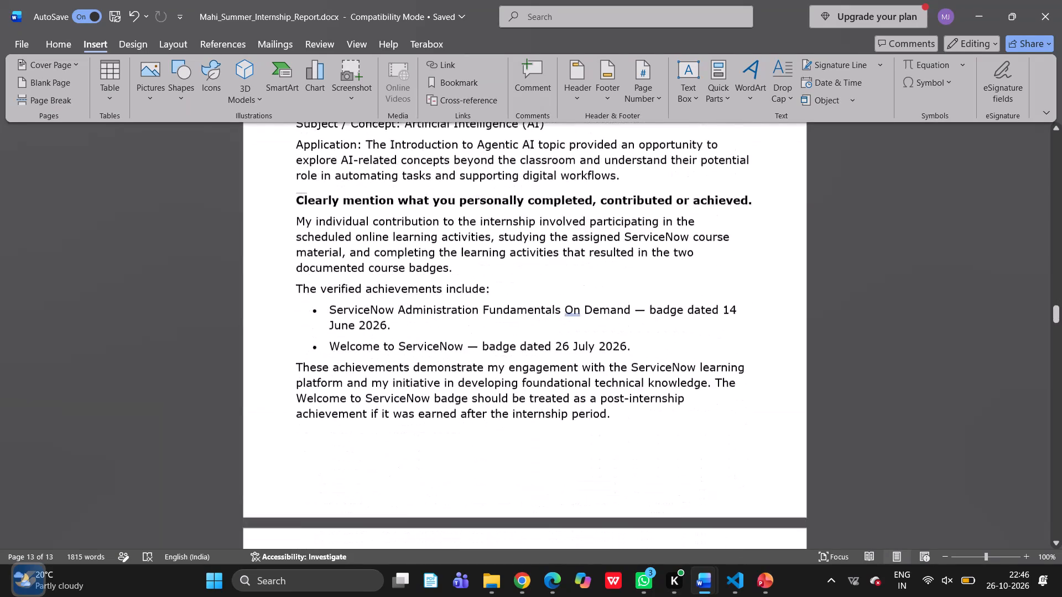
# Review the report from section 8, Challenges Faced & Solutions, through the conclusion, attached screenshots and closing signature lines.
pyautogui.scroll(-2, 641, 524)
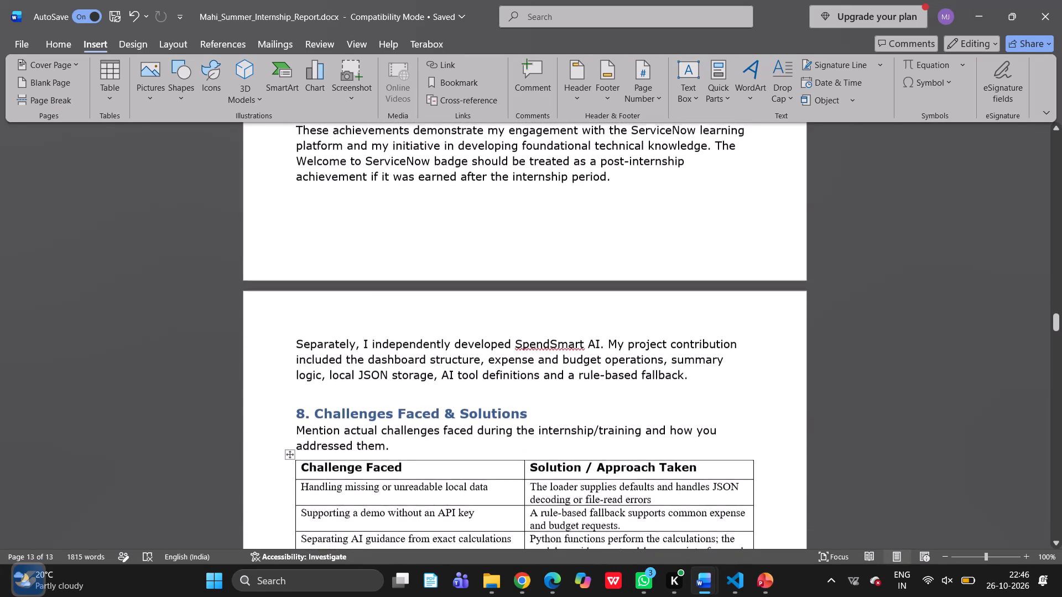
pyautogui.scroll(-2, 641, 524)
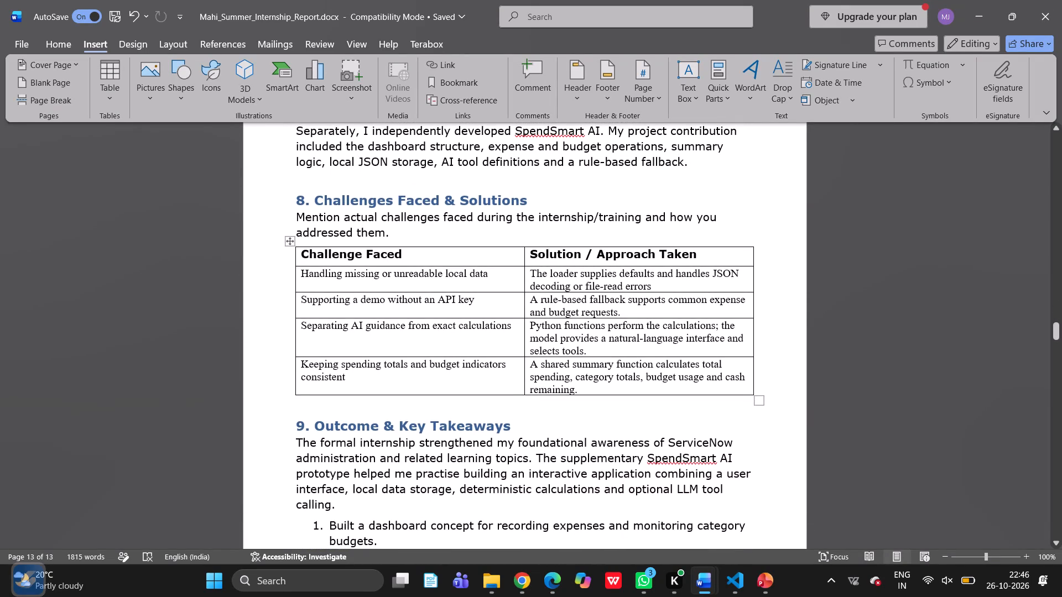
pyautogui.scroll(-3, 641, 524)
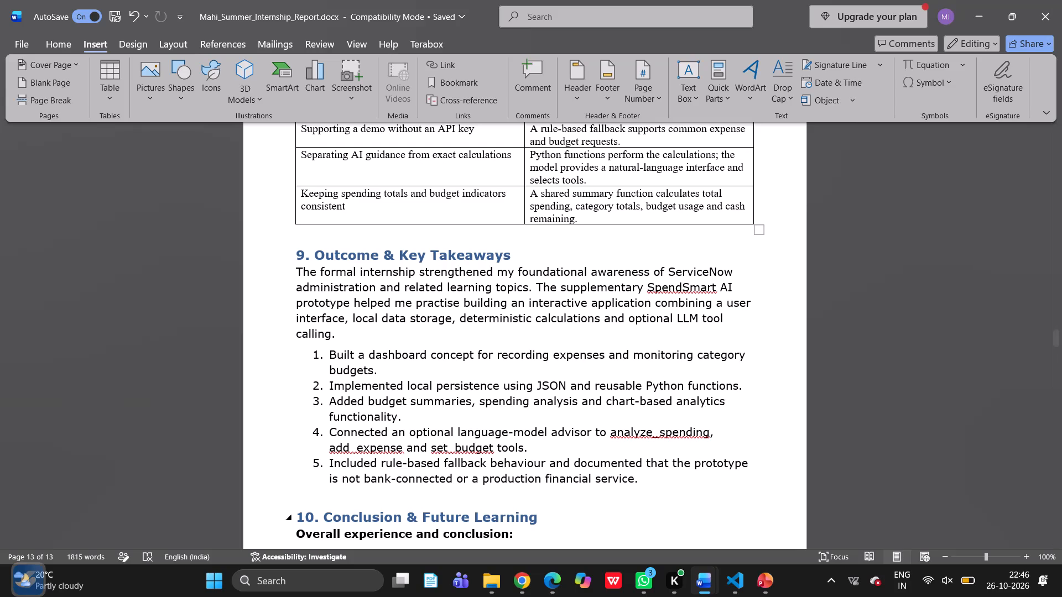
pyautogui.scroll(-3, 641, 524)
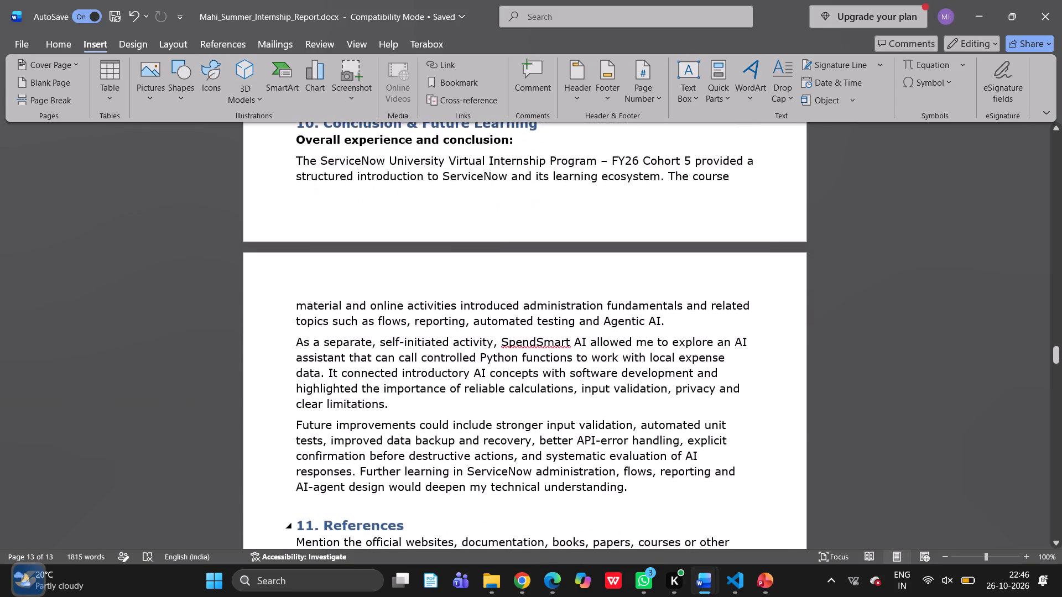
pyautogui.scroll(-1, 641, 524)
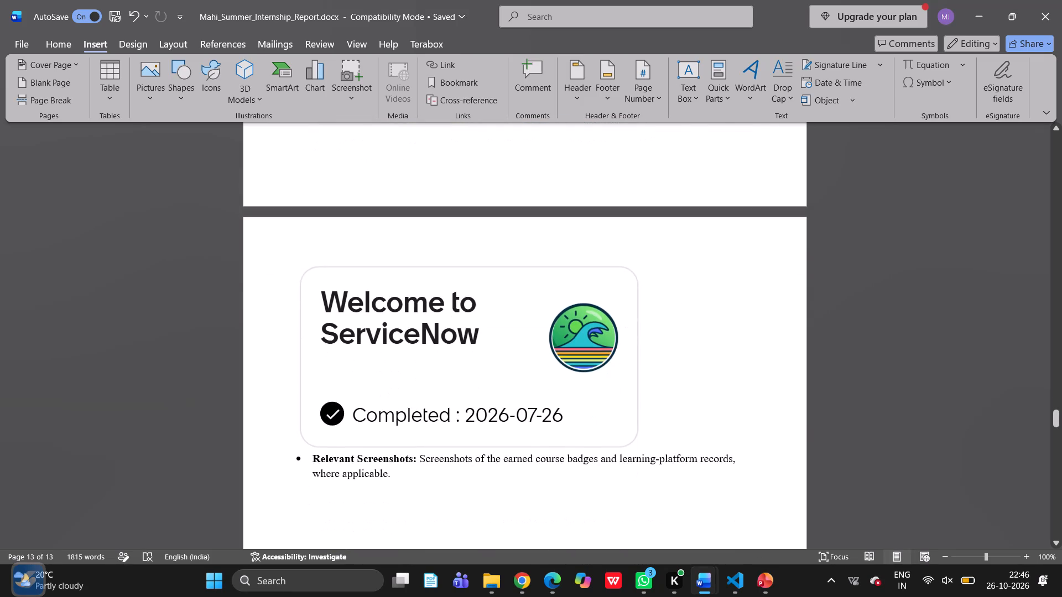
pyautogui.scroll(-4, 641, 524)
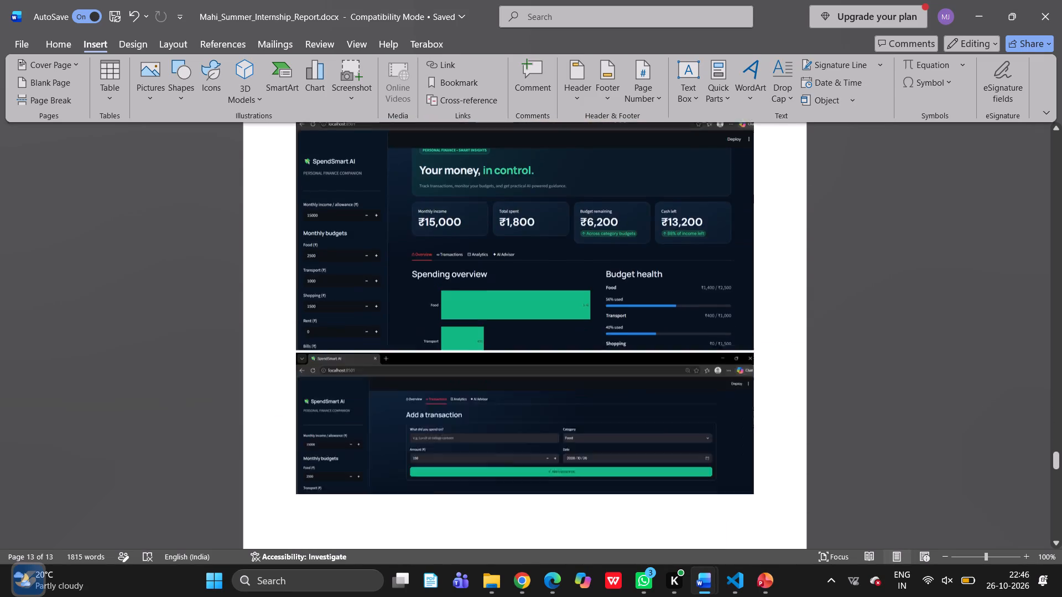
pyautogui.scroll(-12, 641, 524)
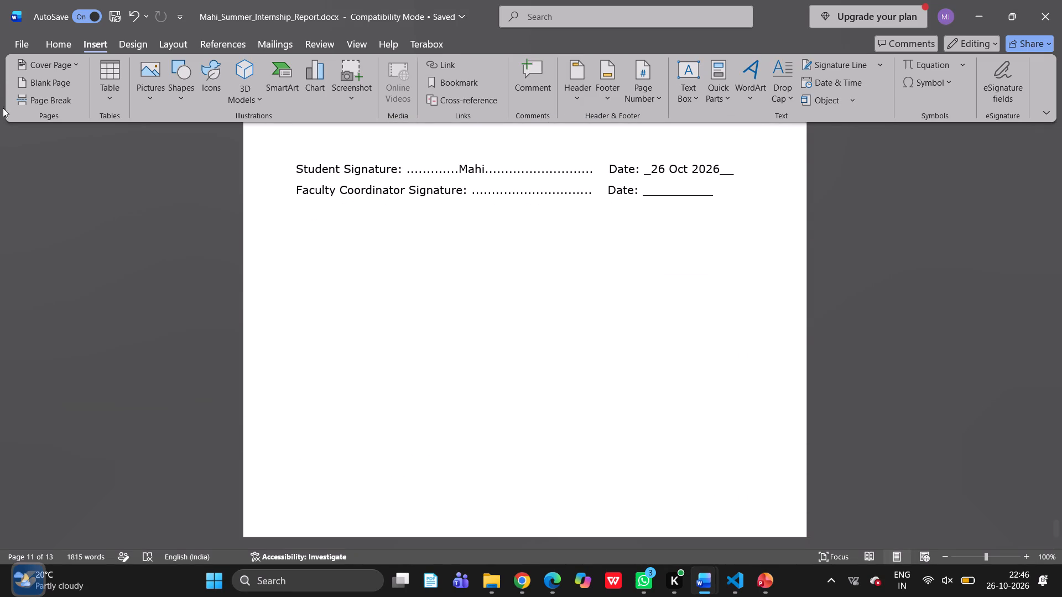
# Start saving a copy of the internship report, choosing the STUDY folder on the Desktop as its destination.
pyautogui.click(24, 41)
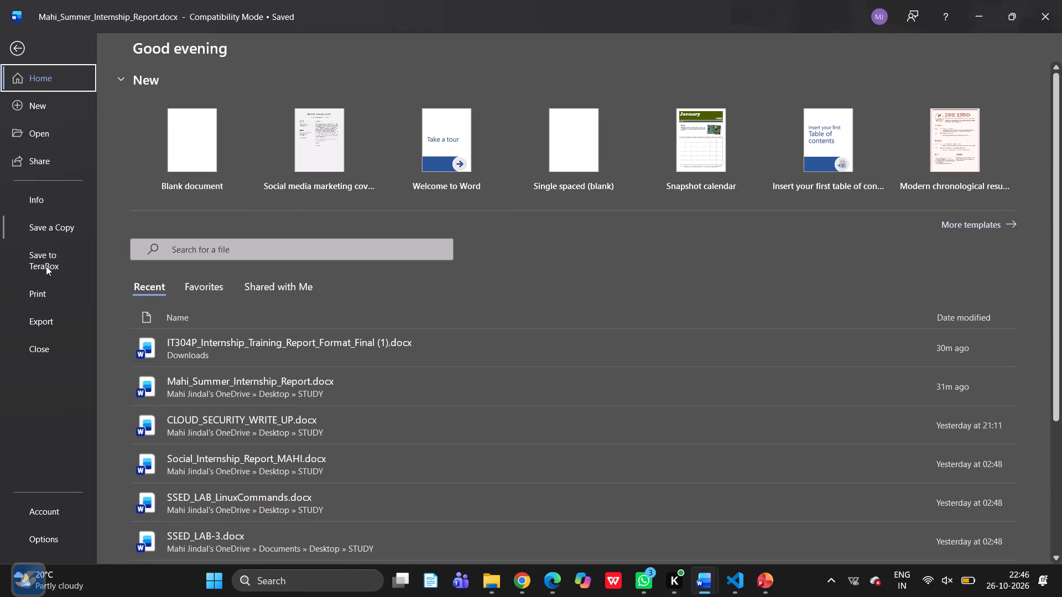
pyautogui.click(53, 229)
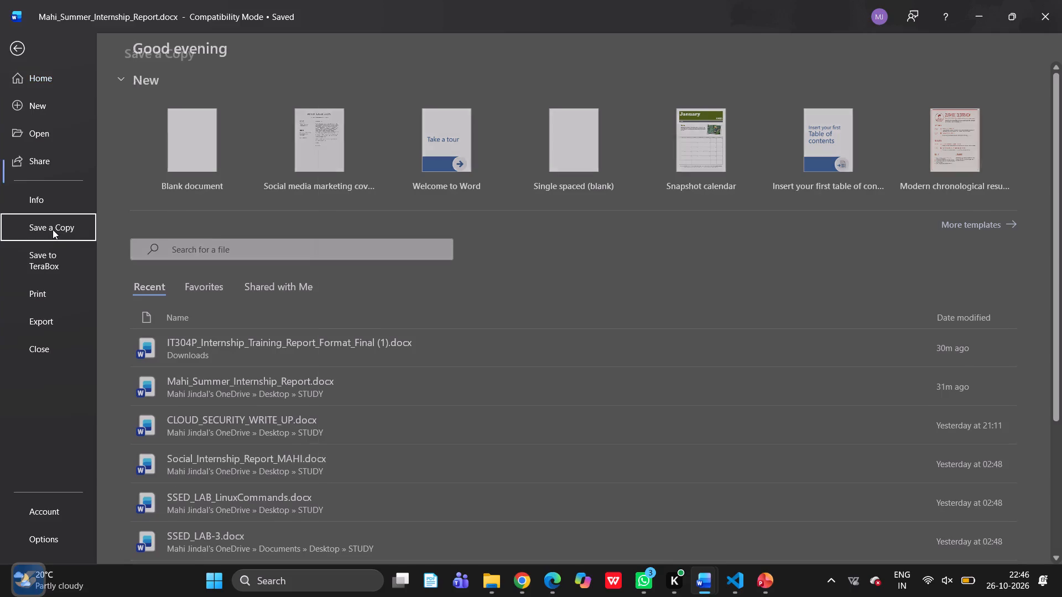
pyautogui.click(206, 364)
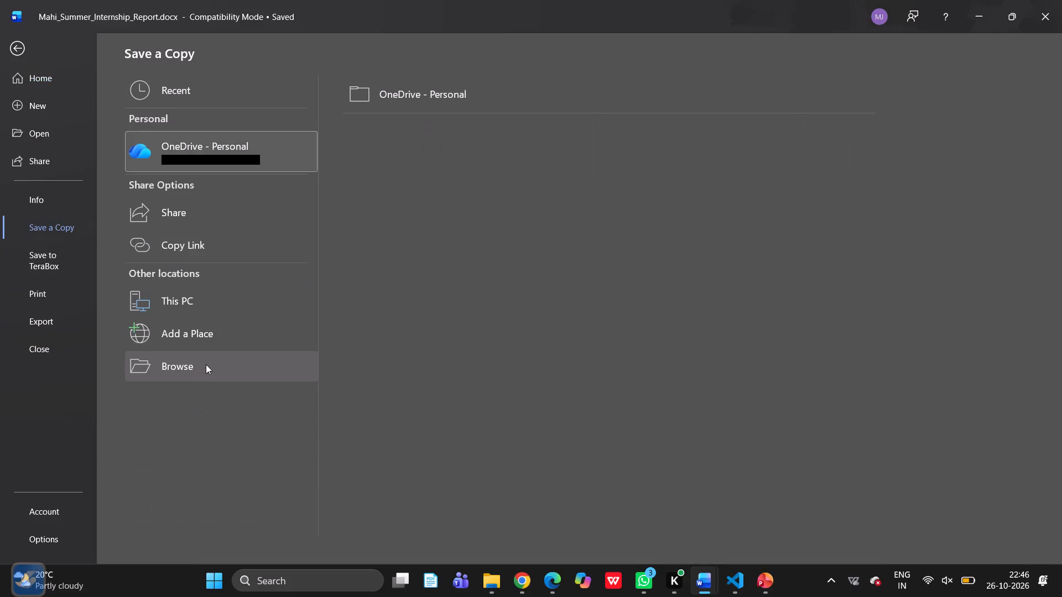
pyautogui.doubleClick(206, 364)
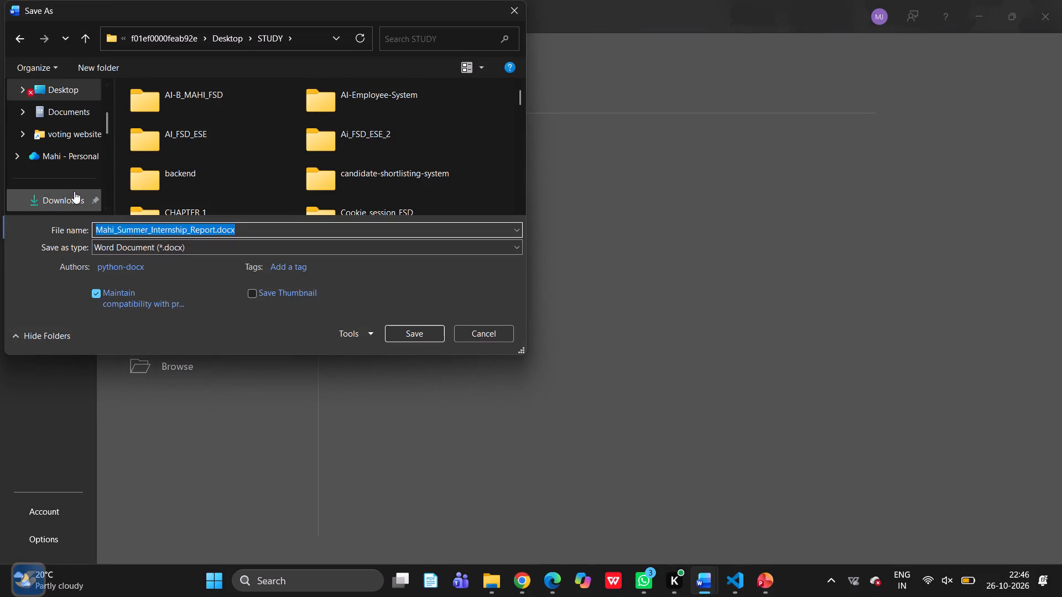
pyautogui.scroll(-1, 74, 191)
pyautogui.scroll(1, 65, 98)
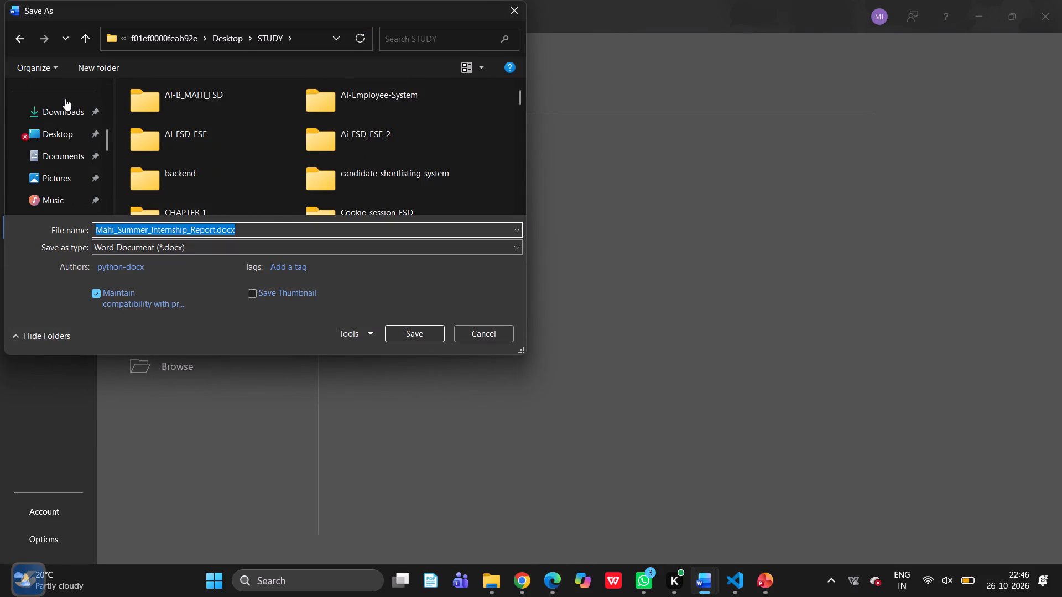
pyautogui.scroll(1, 65, 98)
pyautogui.click(87, 142)
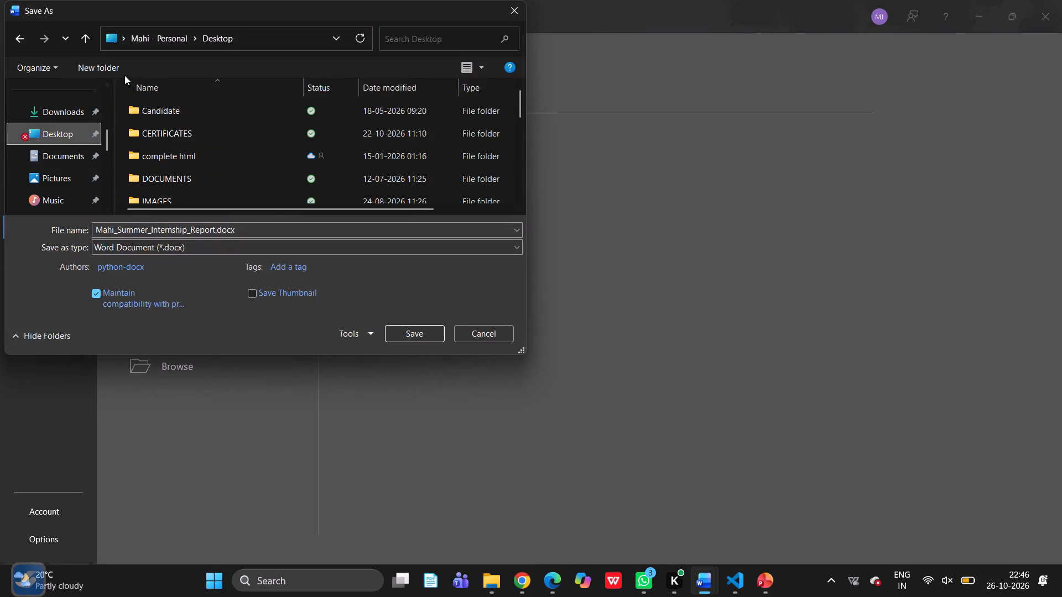
pyautogui.scroll(-2, 158, 159)
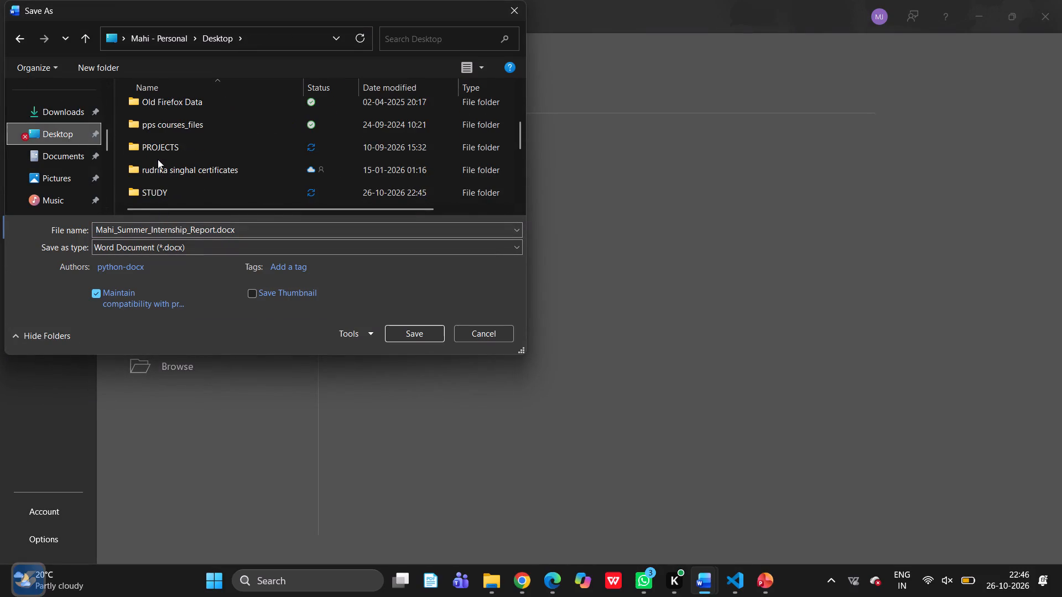
pyautogui.scroll(-1, 158, 159)
pyautogui.doubleClick(158, 125)
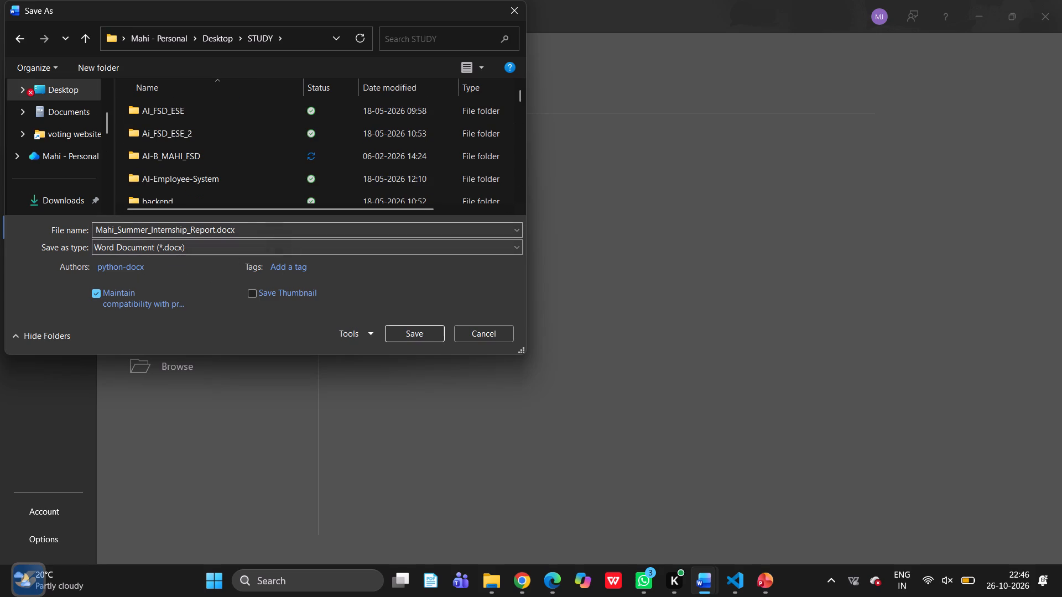
# Save the copy as Mahi_Summer-Internship_Report.docx, declining to replace the existing report file.
pyautogui.click(407, 337)
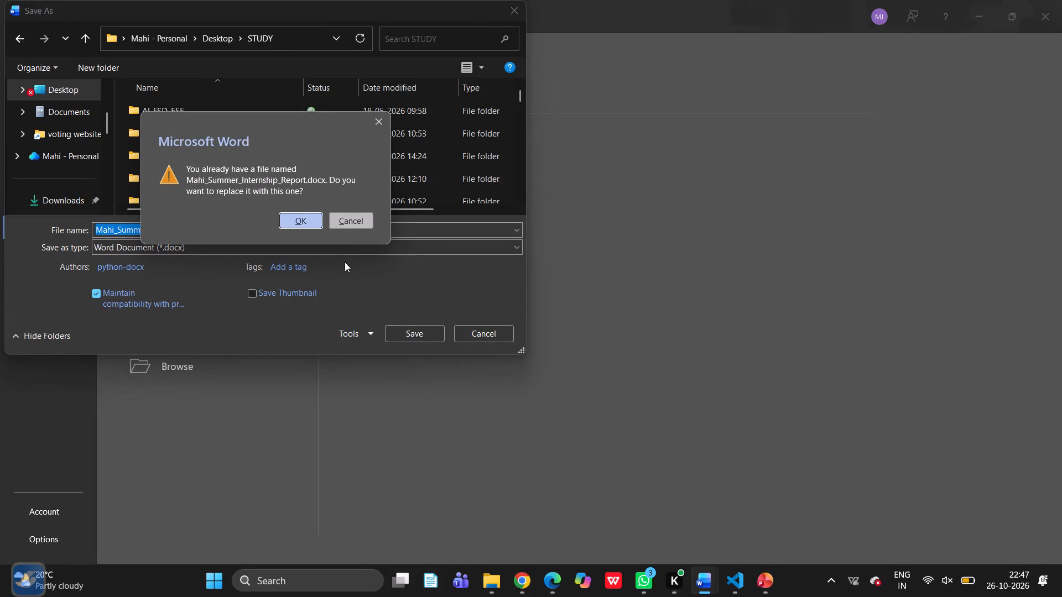
pyautogui.click(376, 122)
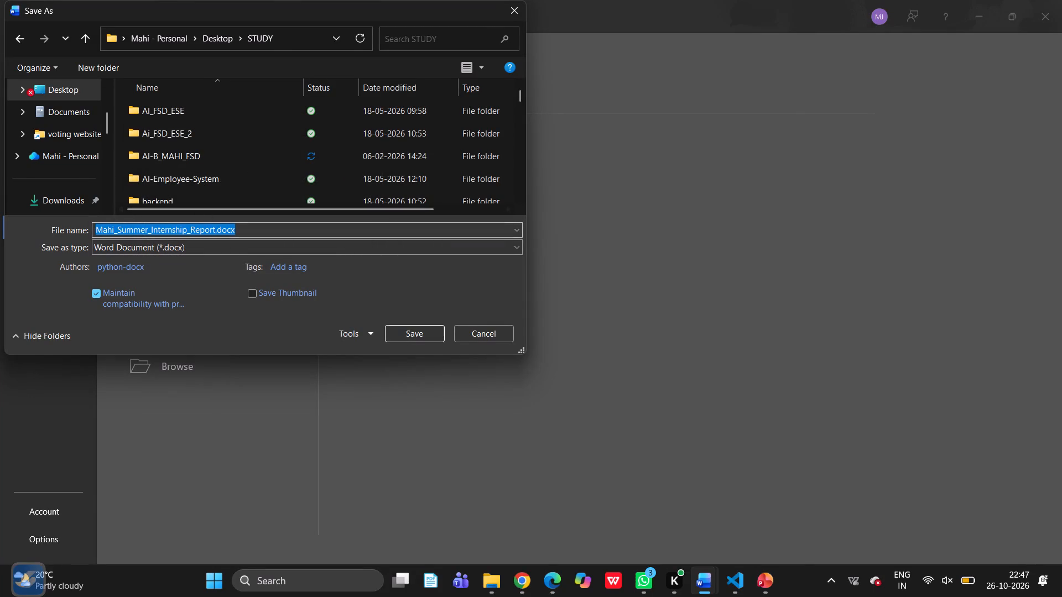
pyautogui.click(152, 231)
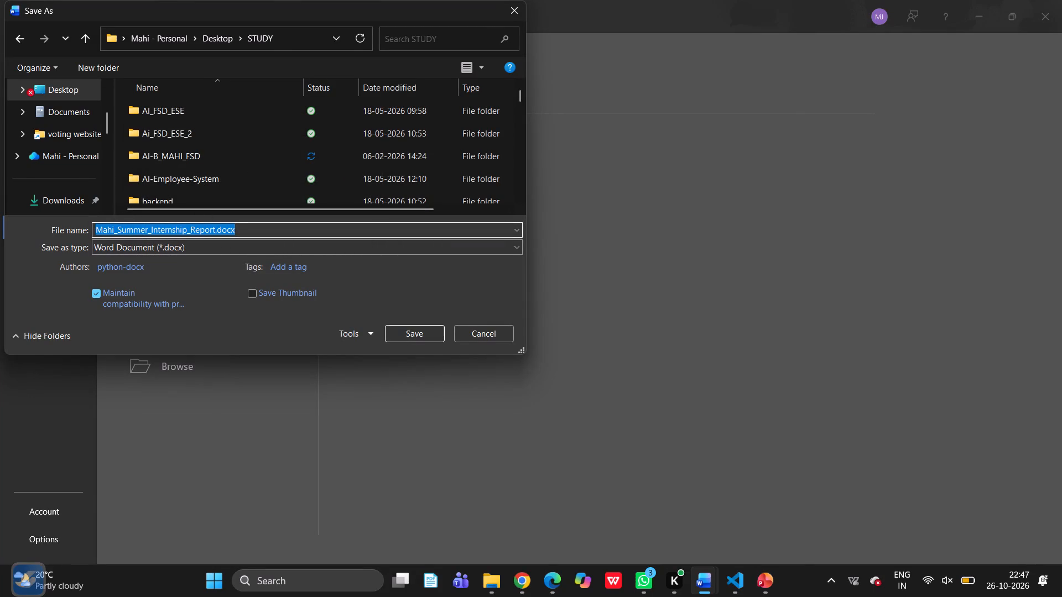
pyautogui.click(149, 229)
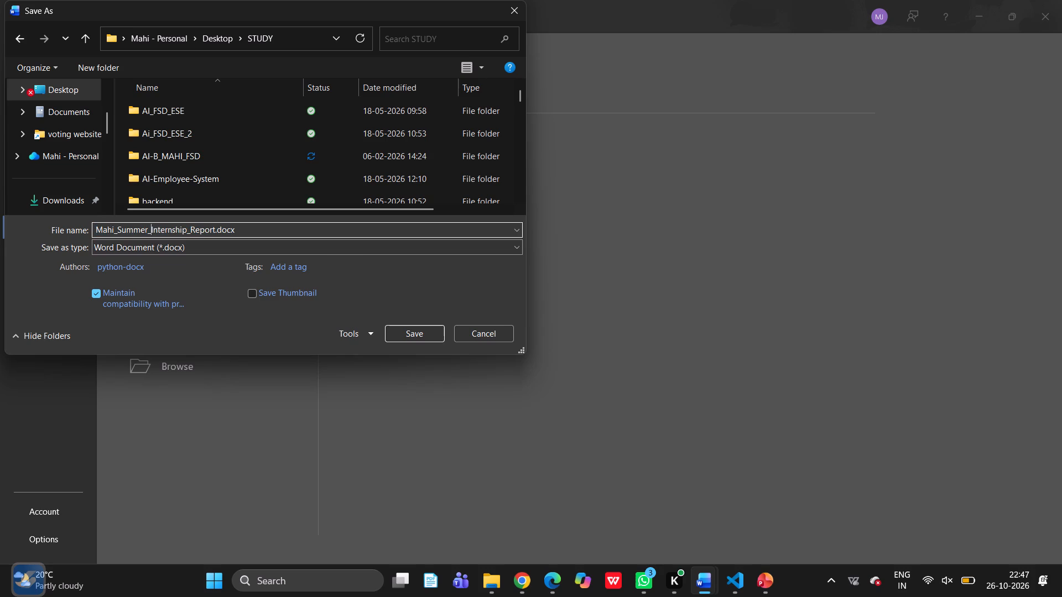
pyautogui.press('BackSpace')
pyautogui.press('-')
pyautogui.click(405, 331)
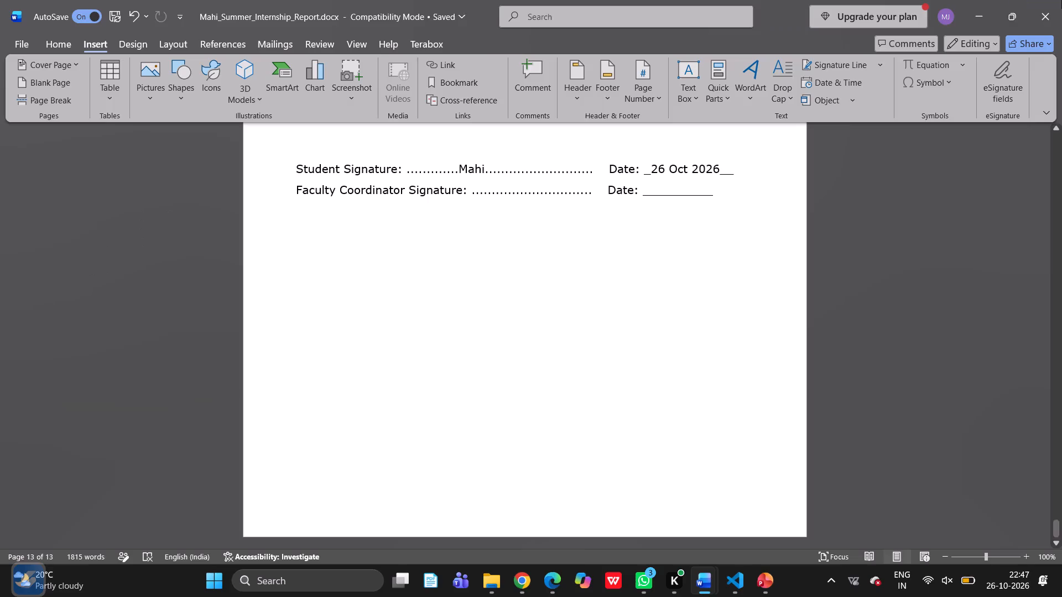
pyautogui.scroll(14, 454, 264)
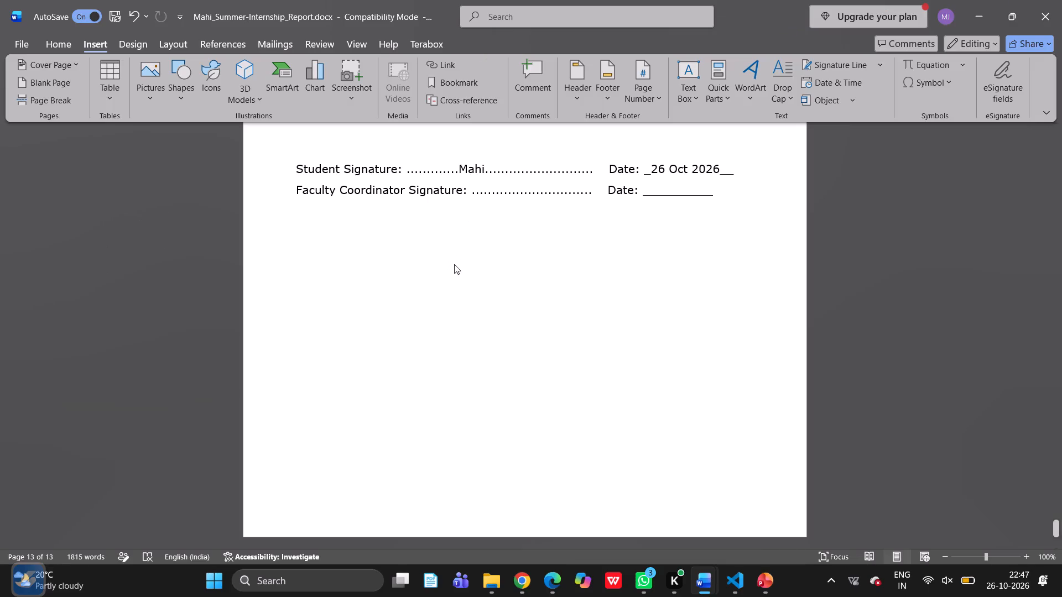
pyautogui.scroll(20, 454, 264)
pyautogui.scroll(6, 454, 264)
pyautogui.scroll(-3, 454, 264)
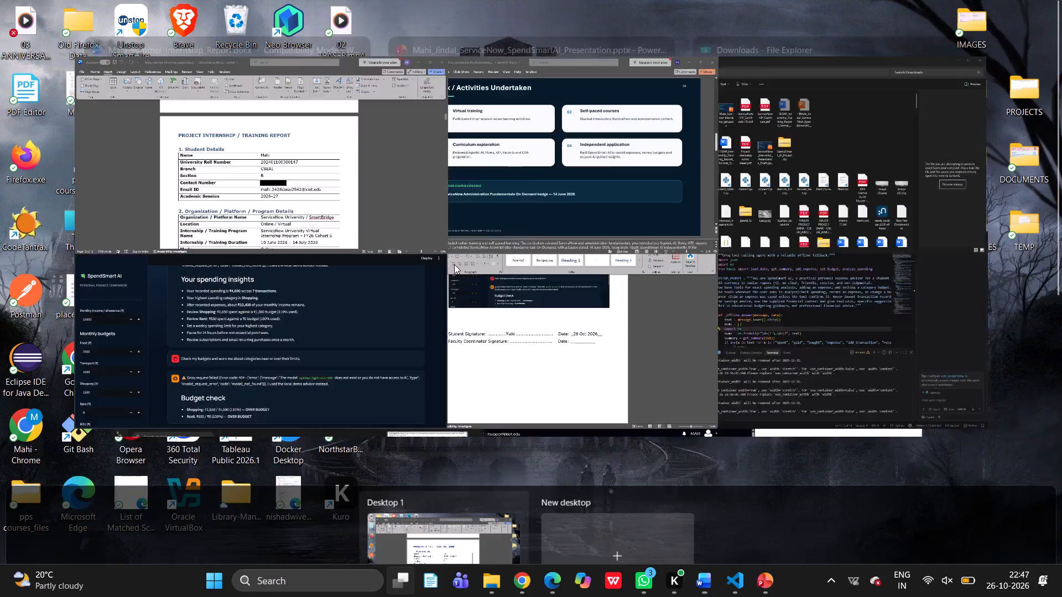
# Switch to the Project Internship (IT304P) page in Chrome and start adding a file submission for the Internship Report.
pyautogui.click(362, 52)
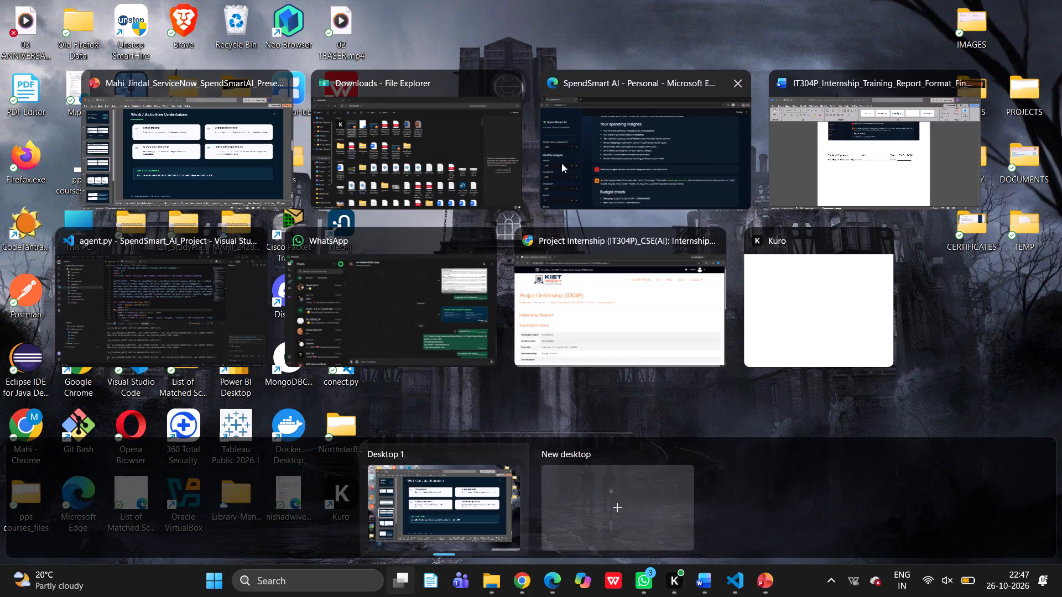
pyautogui.click(677, 261)
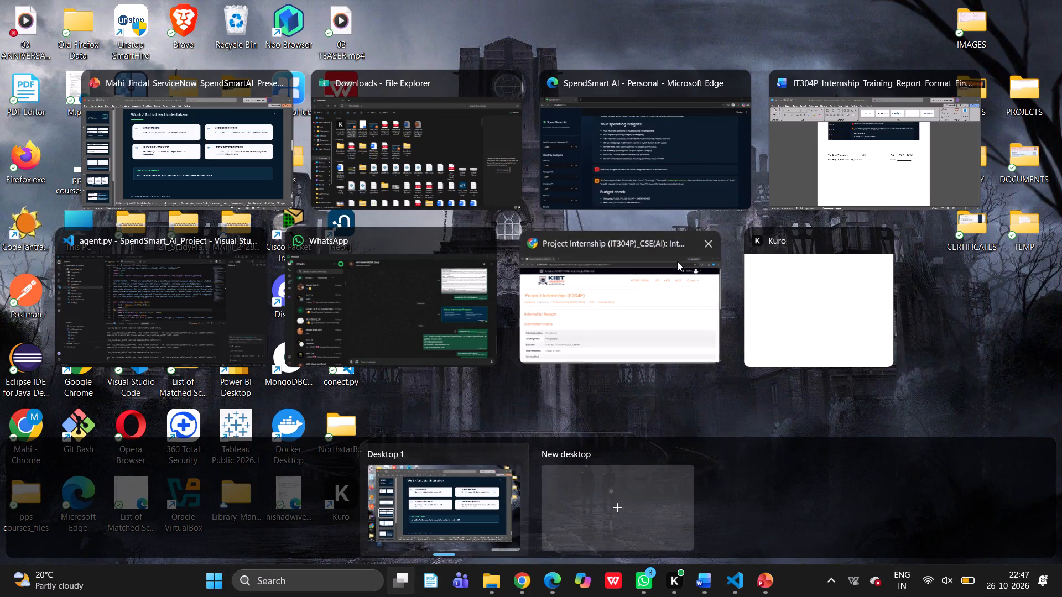
pyautogui.scroll(-3, 394, 396)
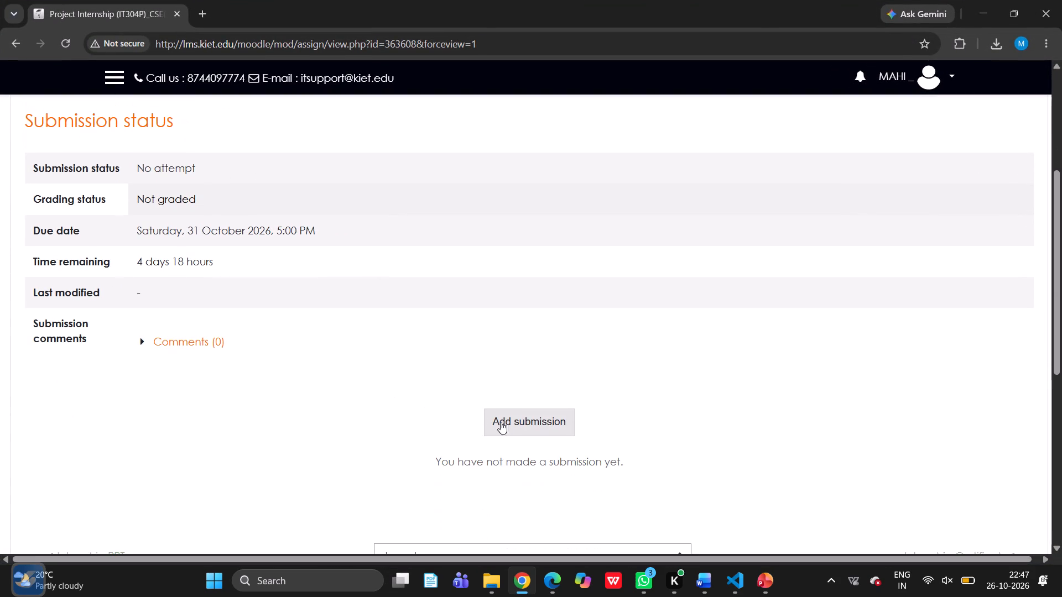
pyautogui.click(529, 427)
pyautogui.click(662, 486)
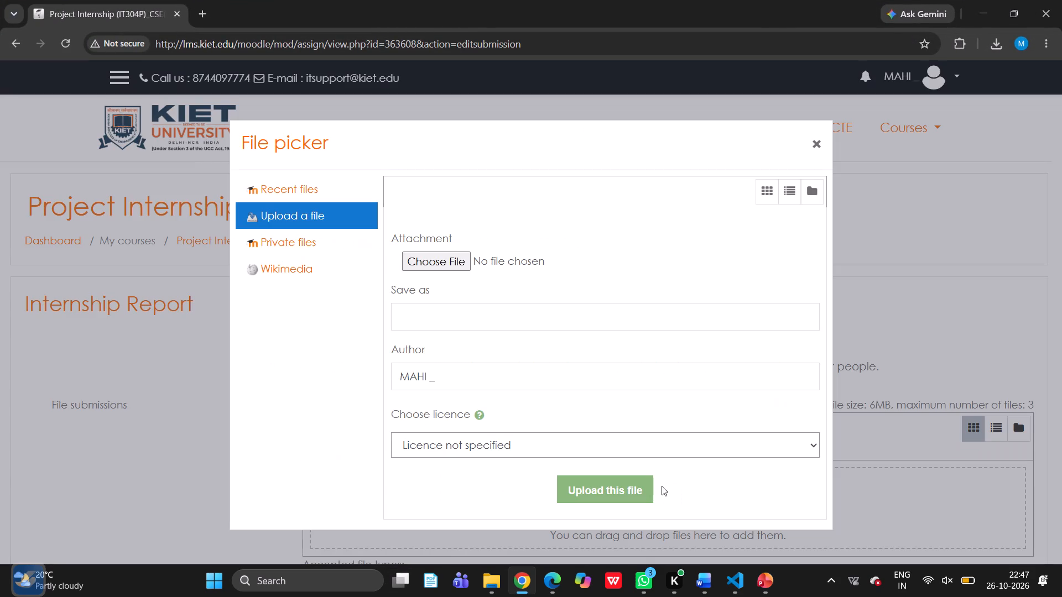
# Search the STUDY folder for "summer" and upload Mahi_Summer-Internship_Report.docx to the submission.
pyautogui.click(439, 254)
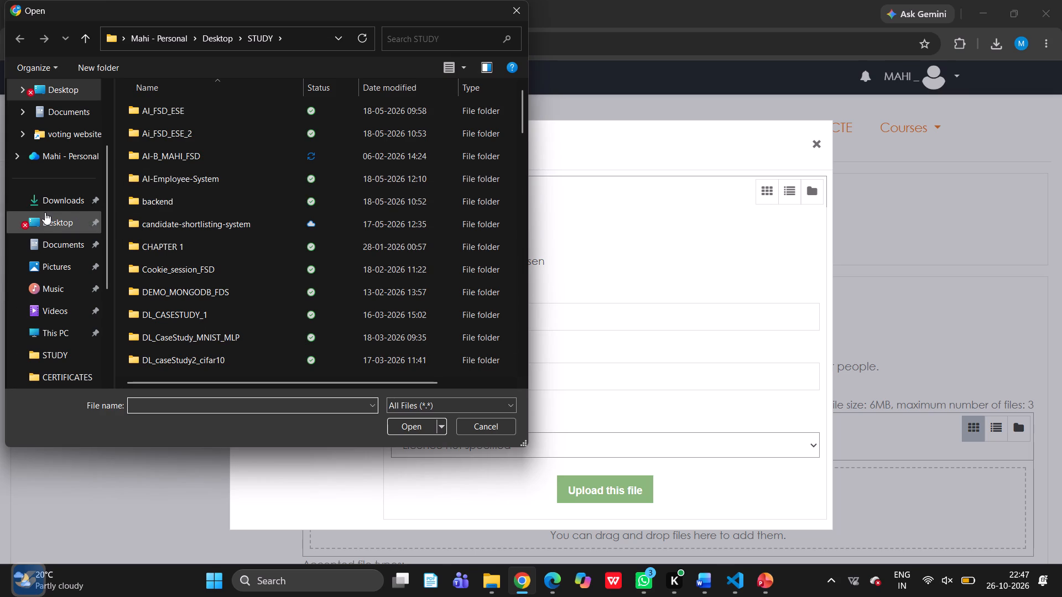
pyautogui.doubleClick(62, 359)
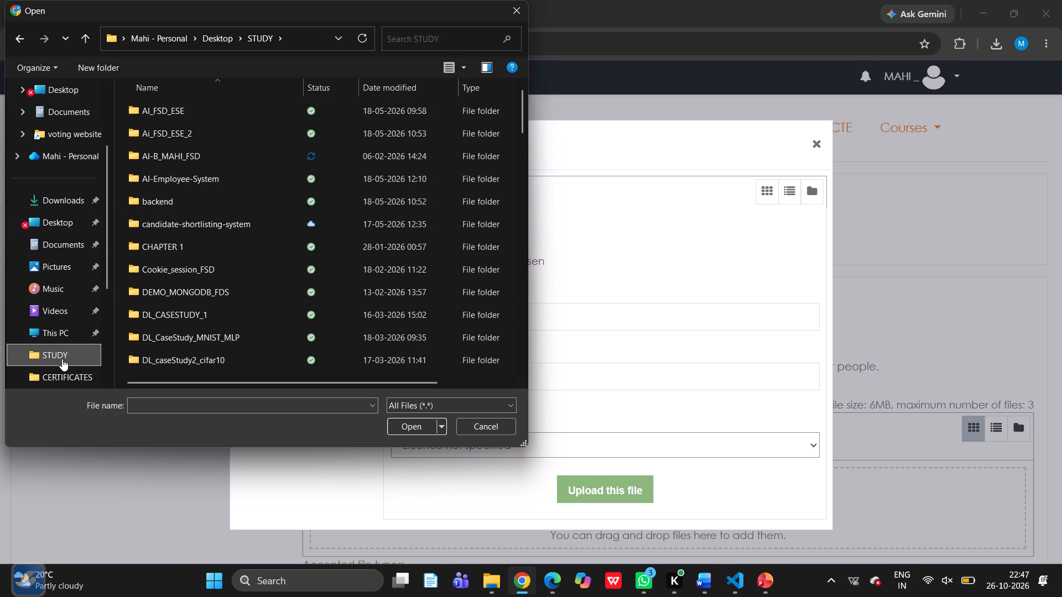
pyautogui.doubleClick(62, 359)
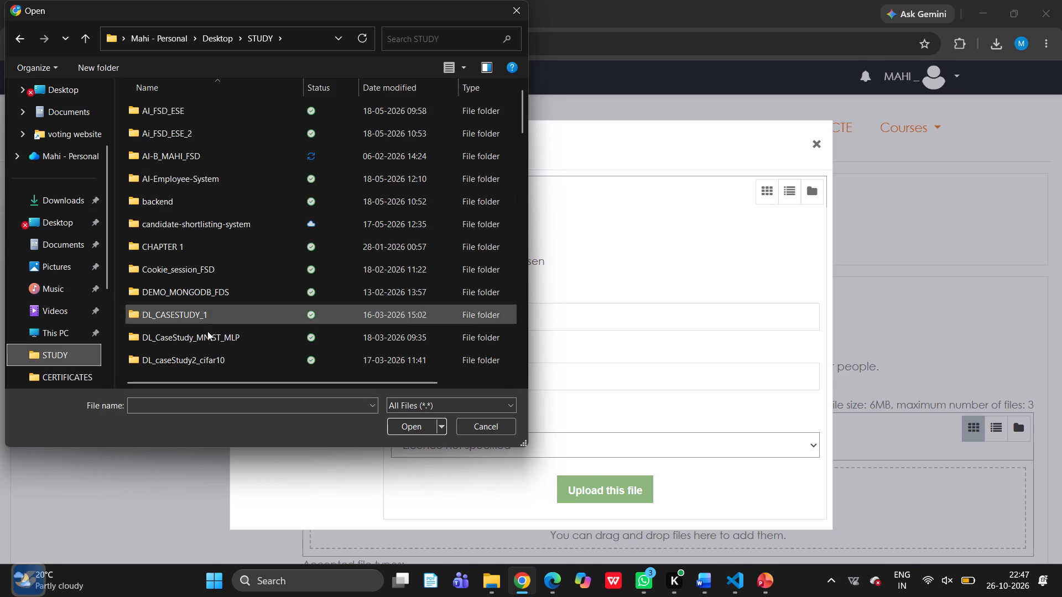
pyautogui.scroll(-2, 215, 338)
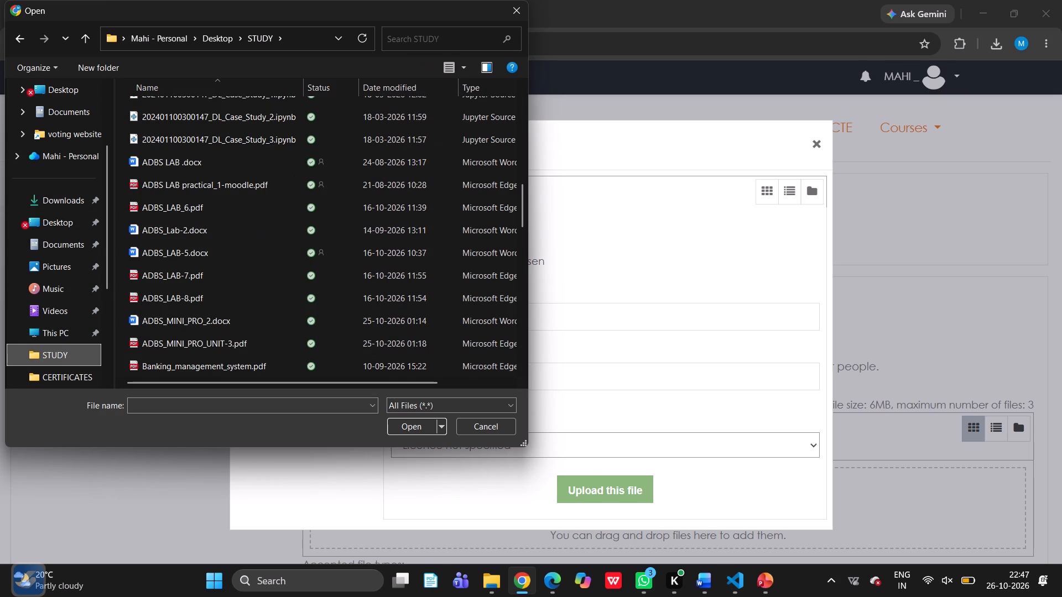
pyautogui.click(415, 41)
pyautogui.write('summer')
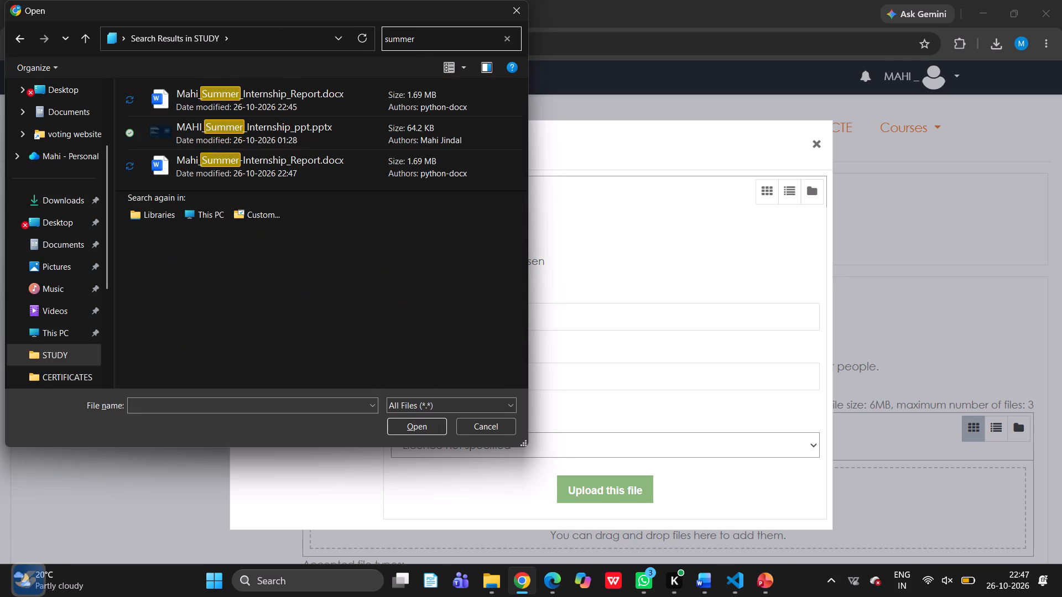
pyautogui.click(277, 165)
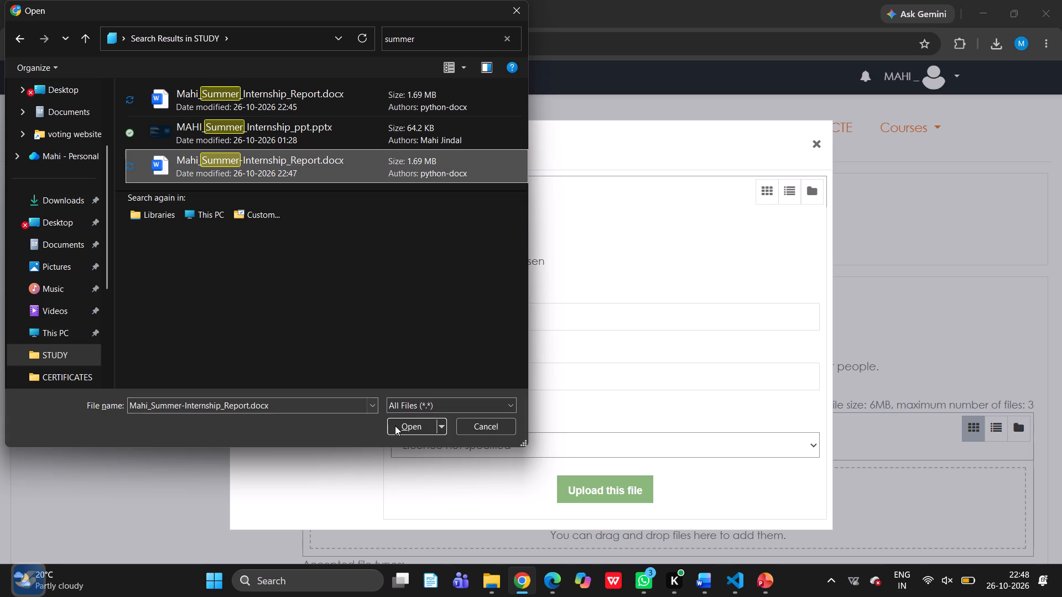
pyautogui.click(411, 424)
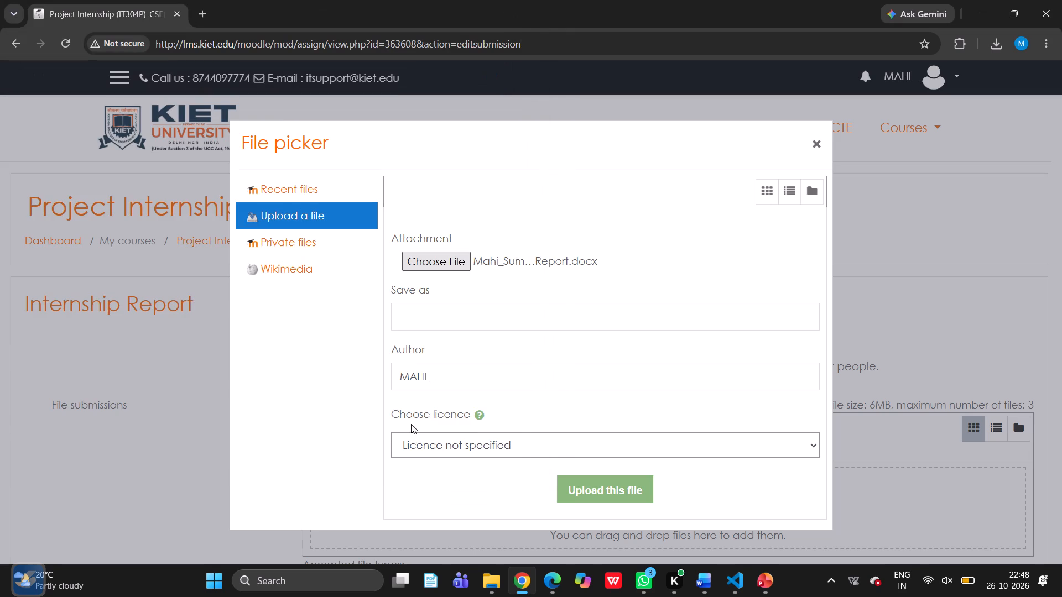
pyautogui.click(589, 487)
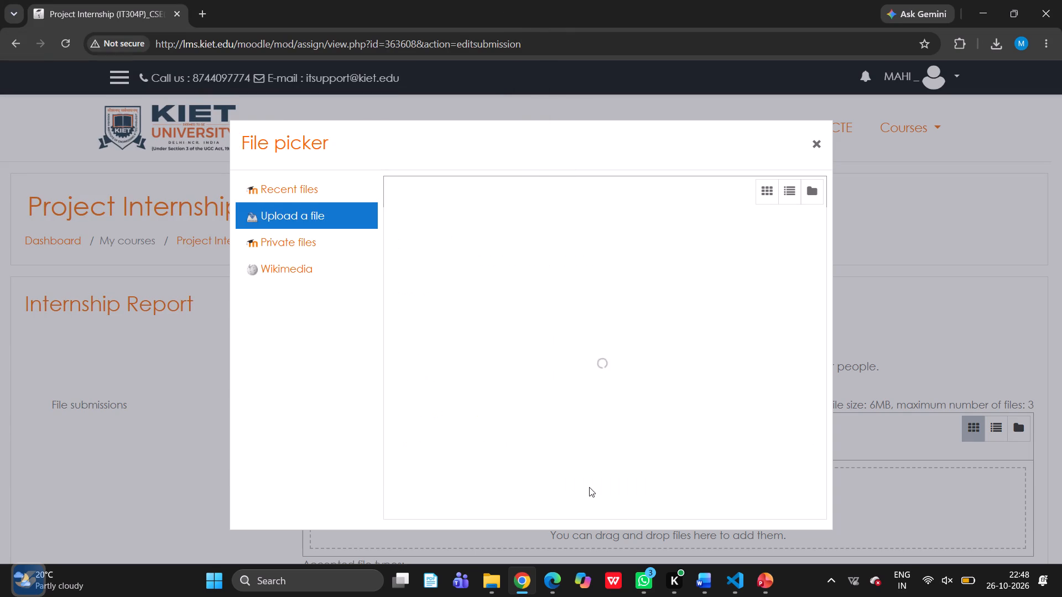
# Download the uploaded Mahi_Summer-Internship_Report.docx from the submission's files and open the downloaded copy in Word.
pyautogui.scroll(-1, 351, 517)
pyautogui.click(344, 486)
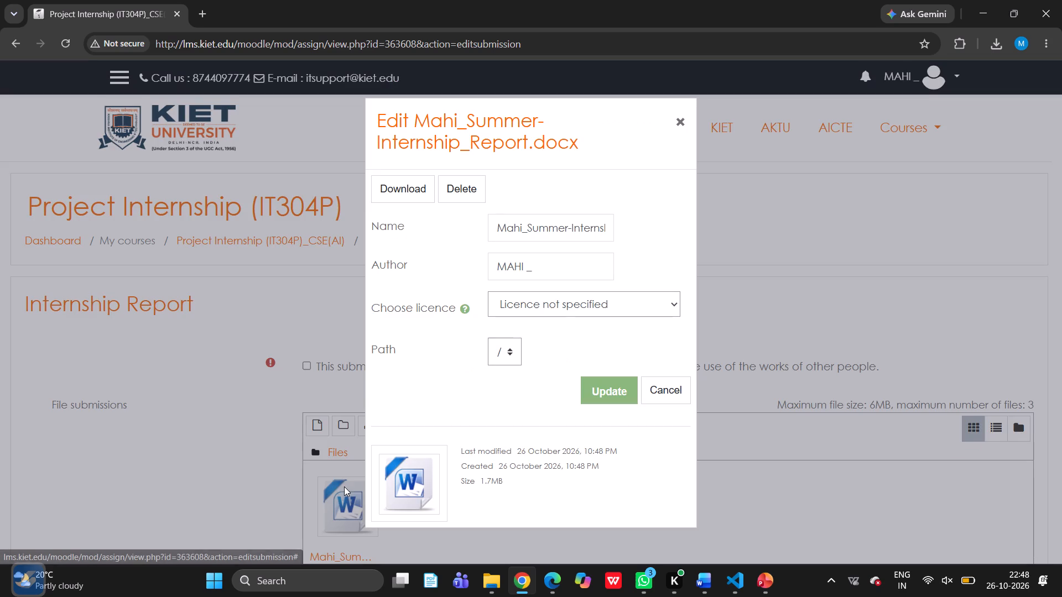
pyautogui.click(404, 185)
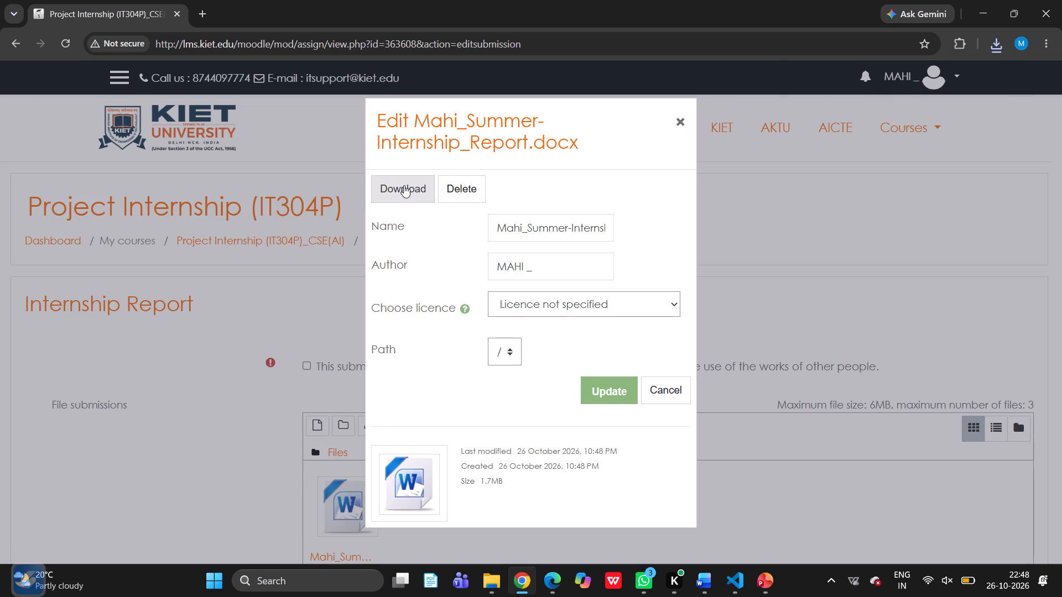
pyautogui.click(945, 71)
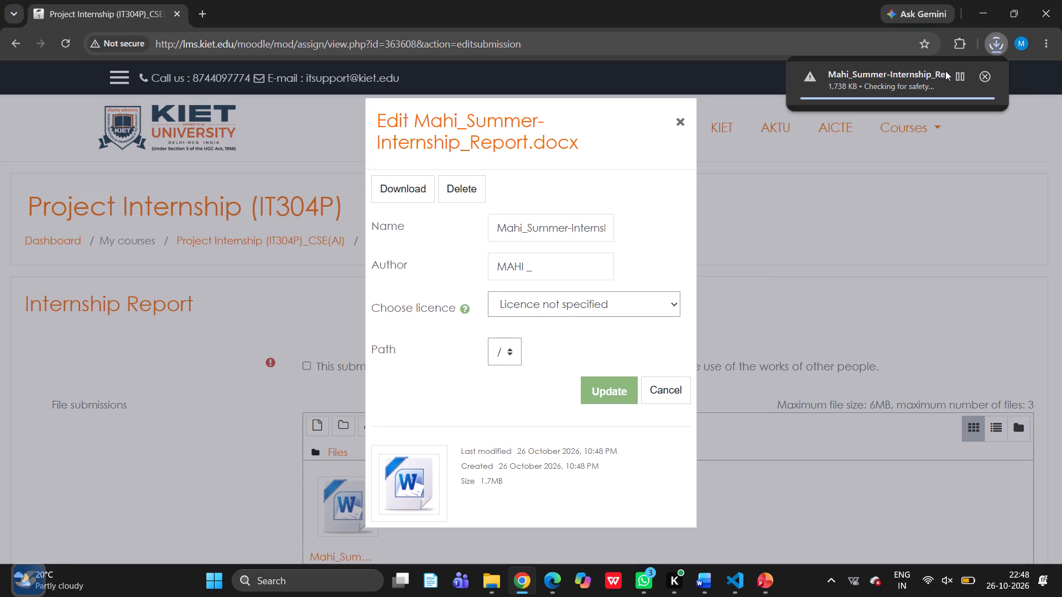
pyautogui.doubleClick(880, 80)
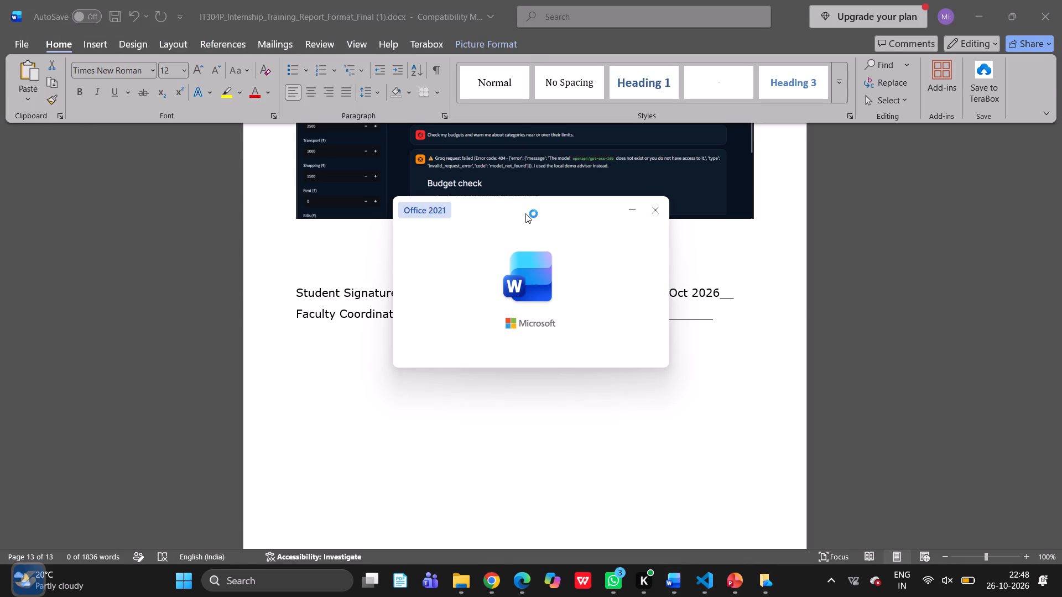
# Read through the downloaded report from the title page to the References section to check its contents.
pyautogui.scroll(-1, 525, 213)
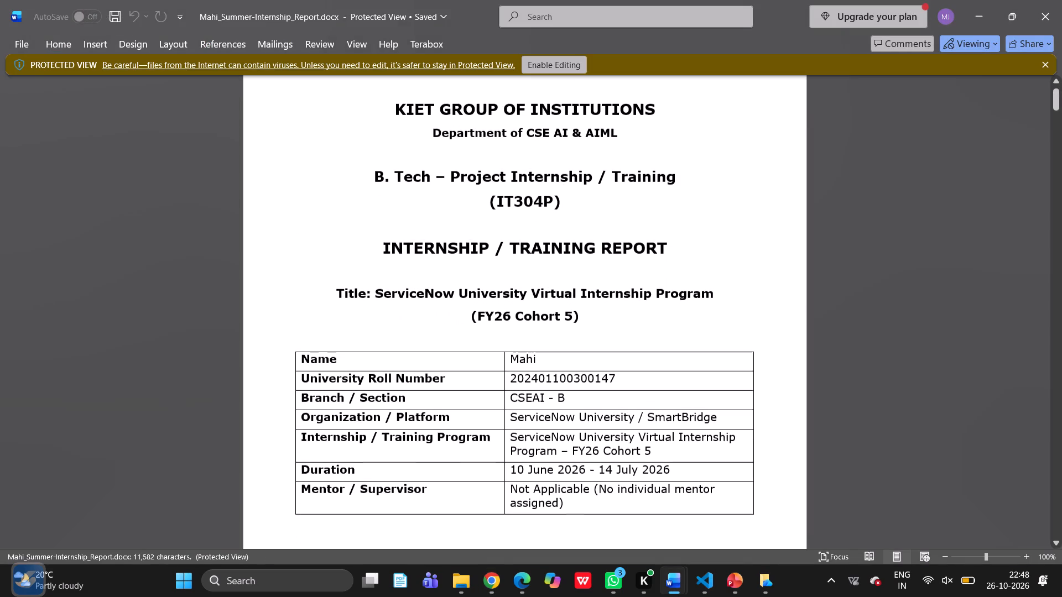
pyautogui.scroll(-1, 525, 213)
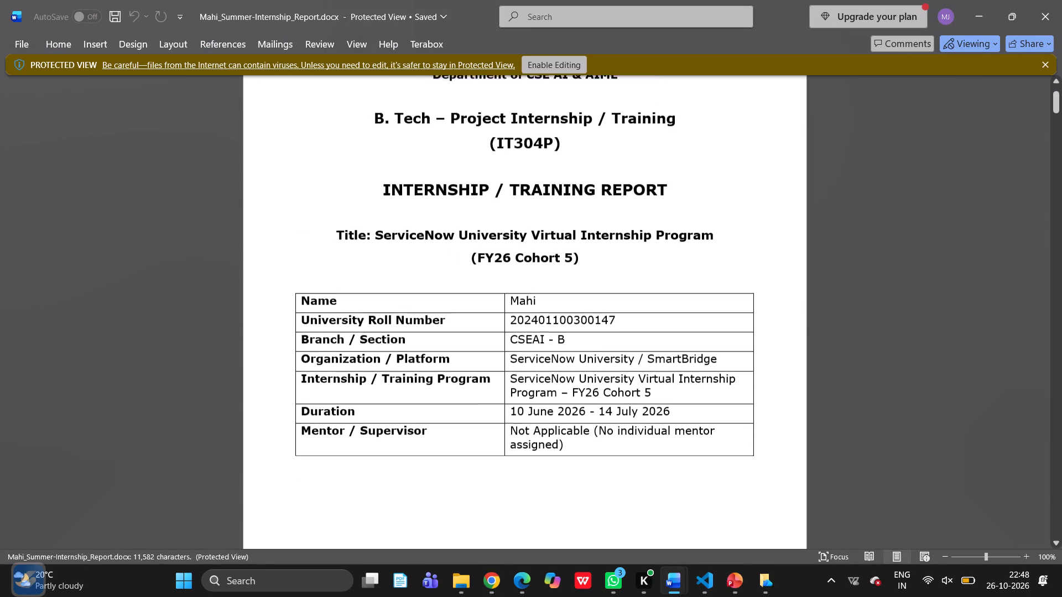
pyautogui.scroll(-1, 525, 213)
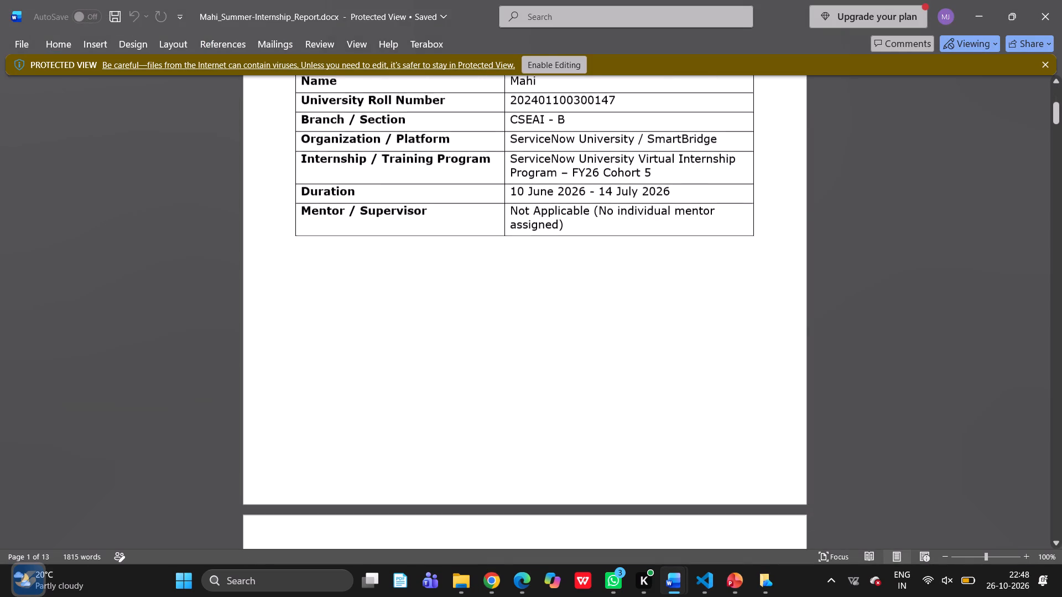
pyautogui.scroll(-3, 525, 213)
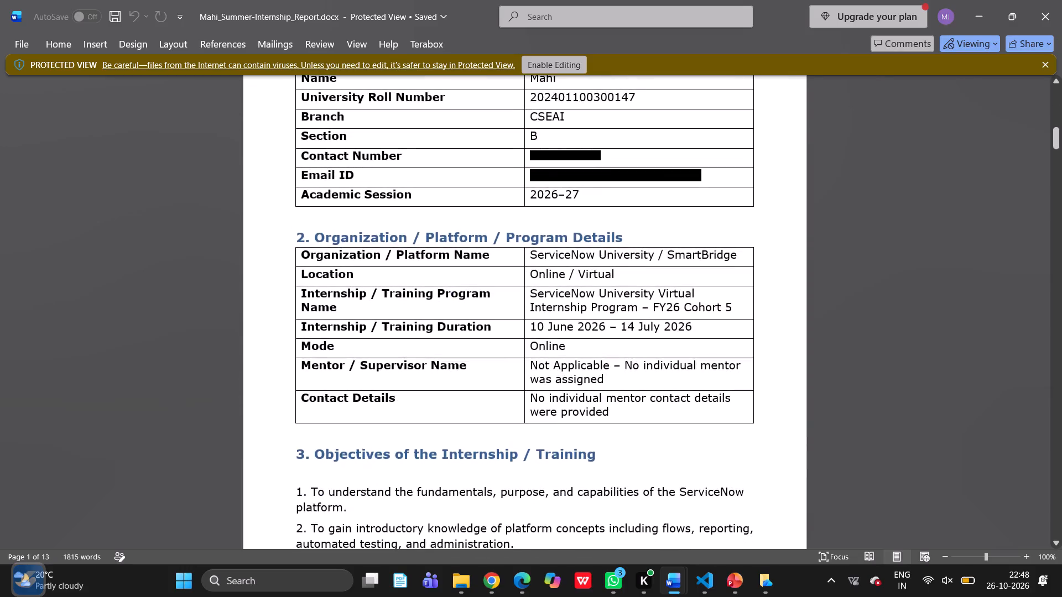
pyautogui.scroll(-1, 525, 213)
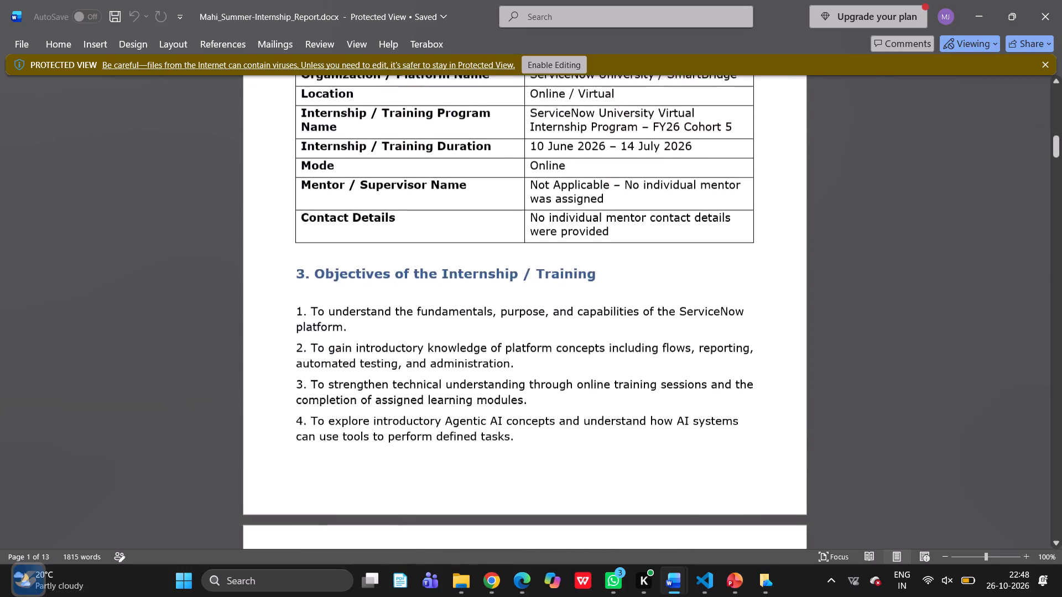
pyautogui.scroll(-1, 525, 213)
pyautogui.scroll(1, 525, 213)
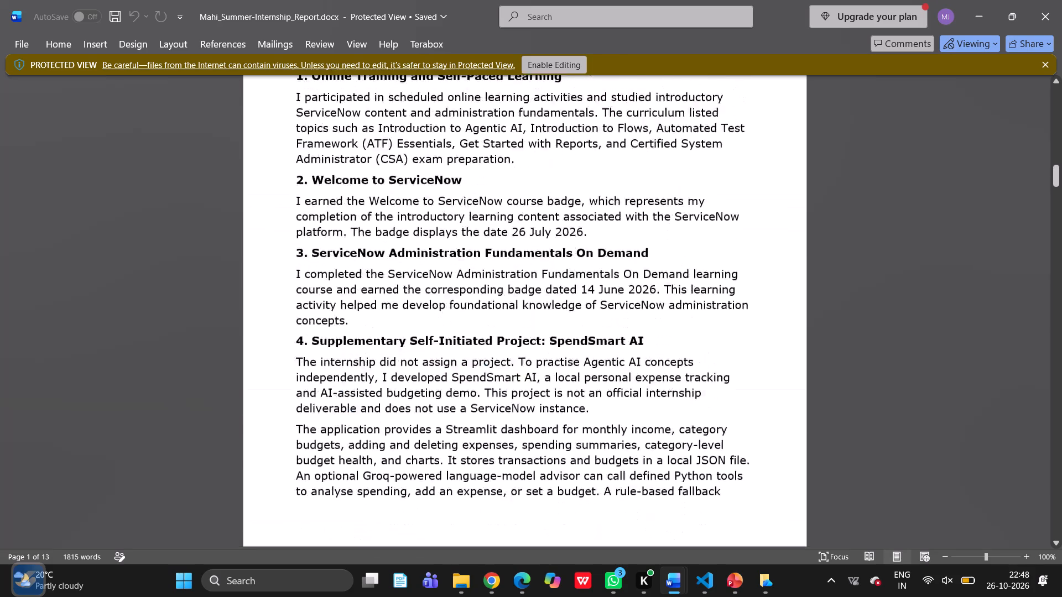
pyautogui.scroll(4, 525, 213)
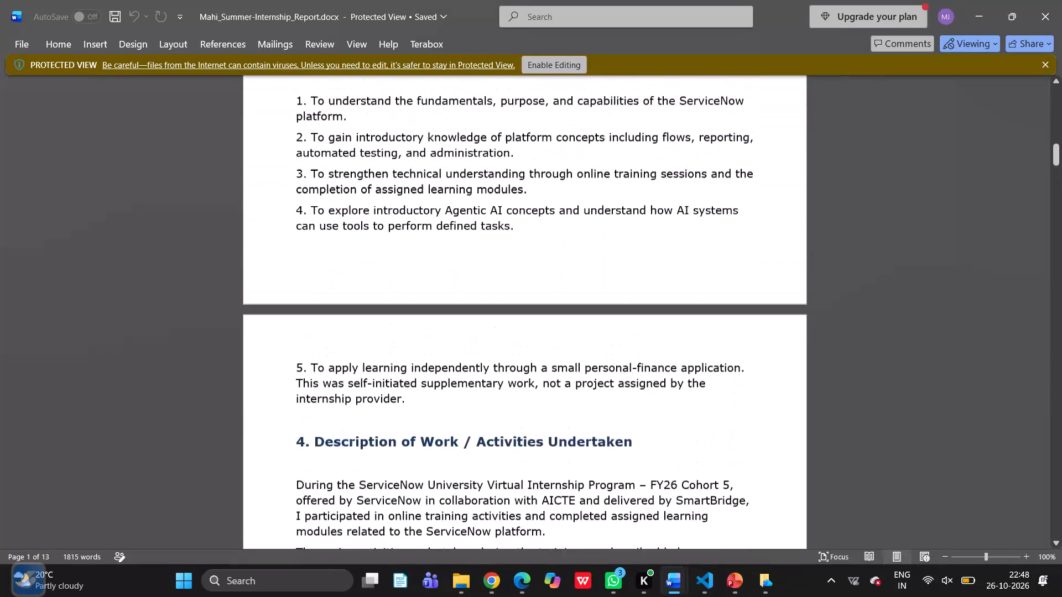
pyautogui.scroll(1, 525, 213)
pyautogui.scroll(-3, 525, 213)
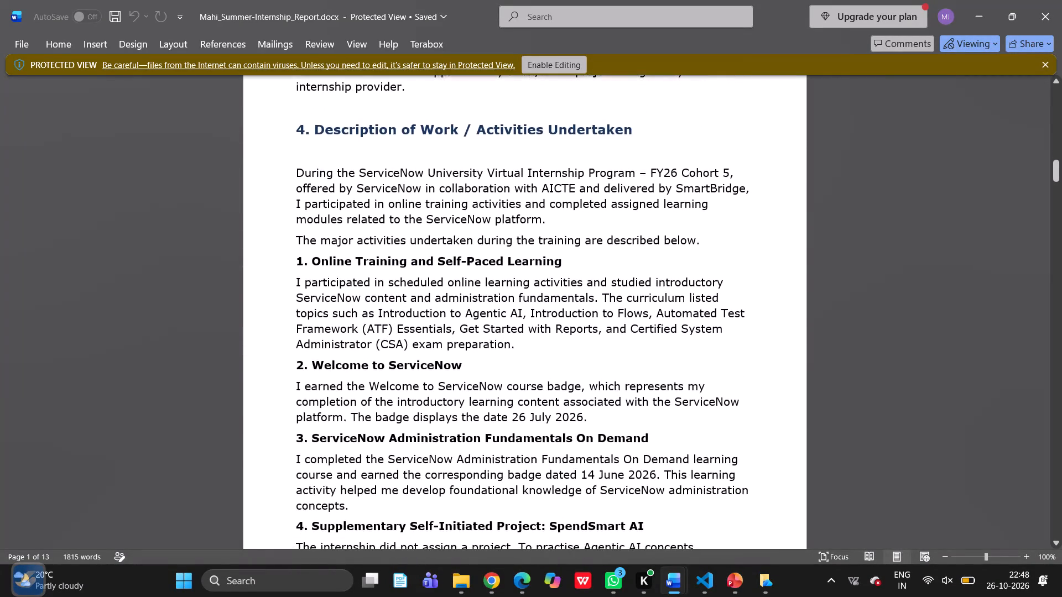
pyautogui.scroll(-3, 525, 213)
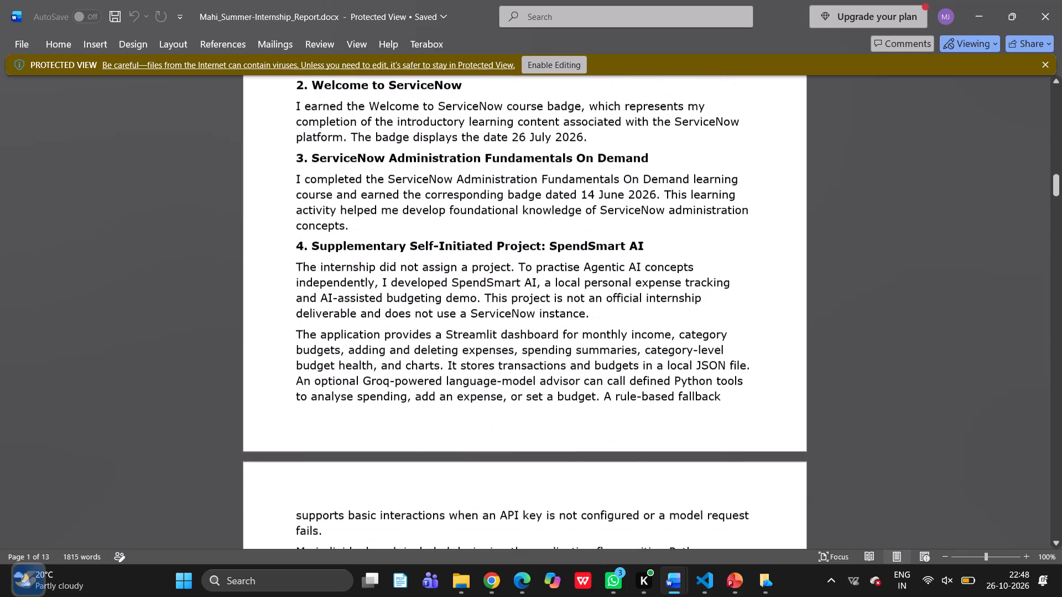
pyautogui.scroll(-2, 525, 213)
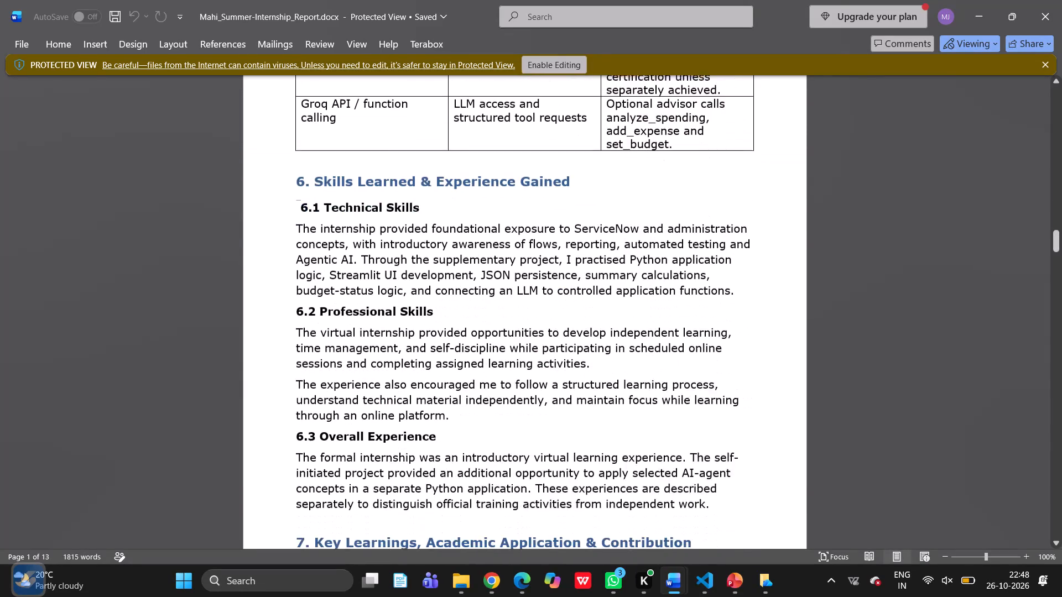
pyautogui.scroll(-2, 525, 213)
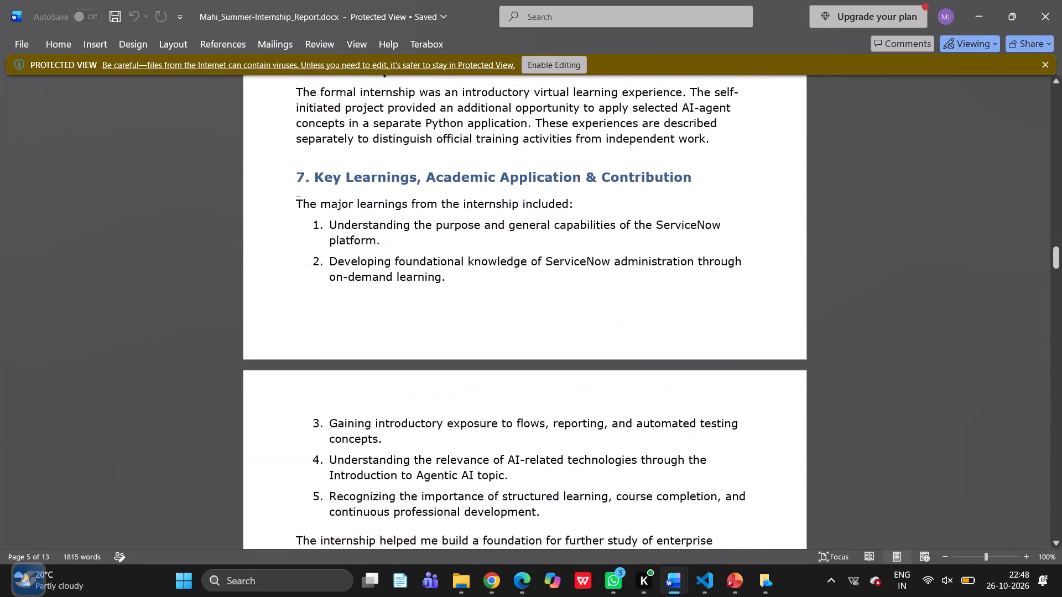
pyautogui.scroll(-2, 525, 213)
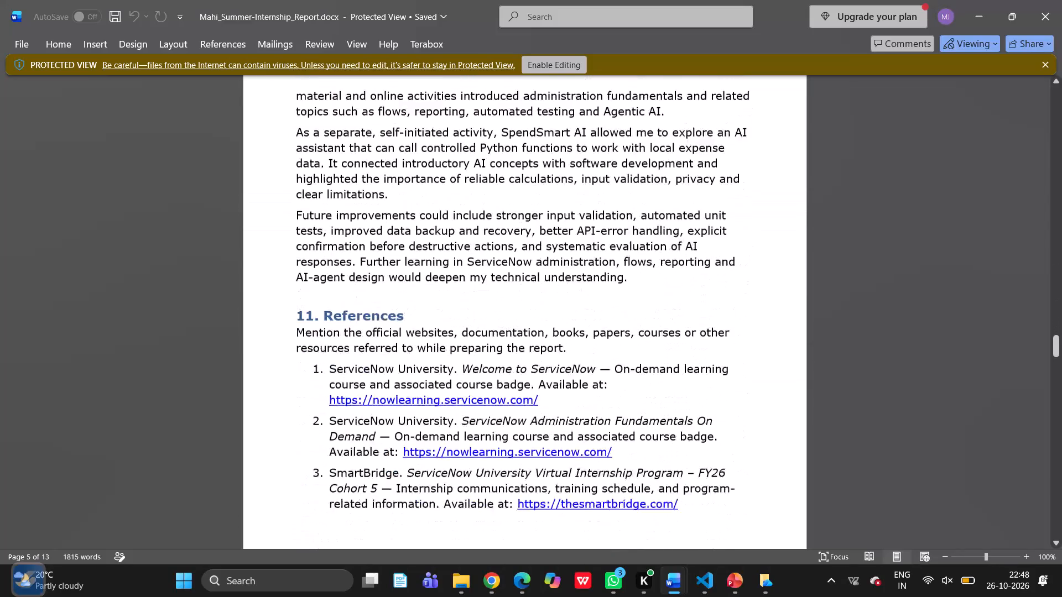
pyautogui.scroll(-3, 525, 213)
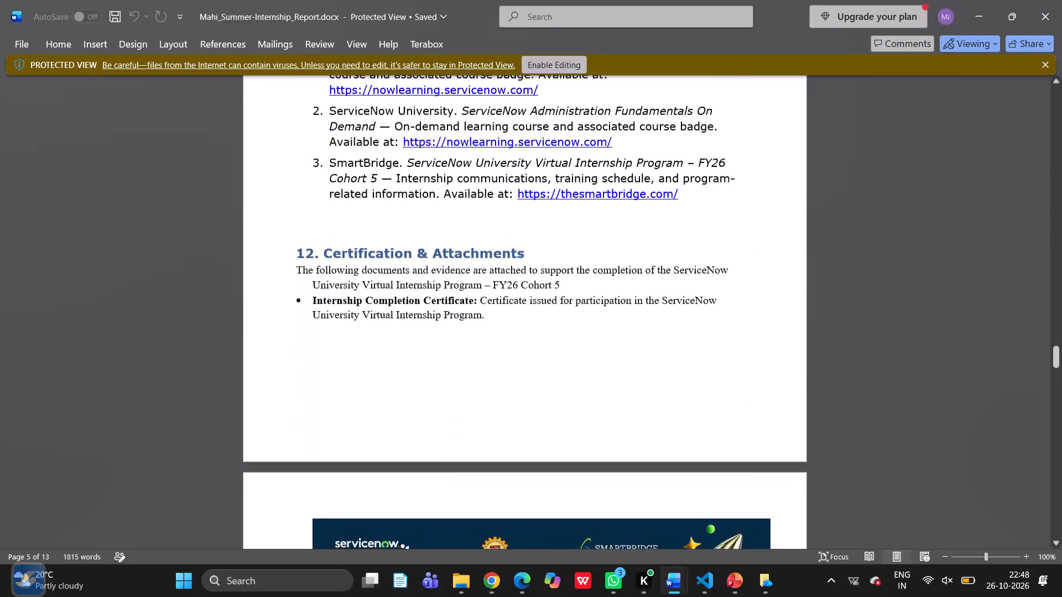
# Check the Certification & Attachments section, including certificates, screenshots and signature lines, and close the downloaded report.
pyautogui.scroll(-1, 525, 213)
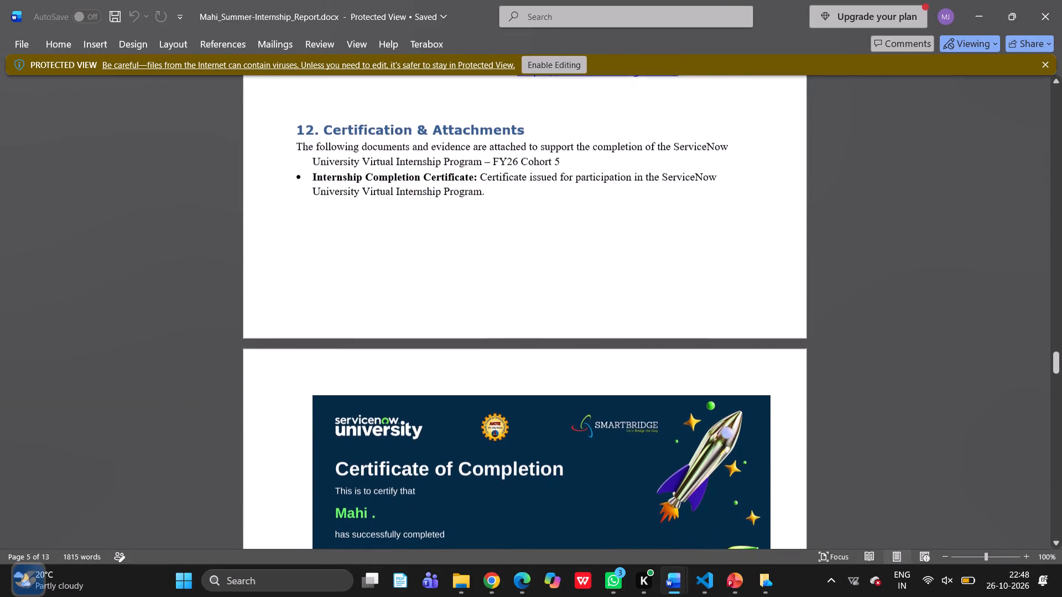
pyautogui.scroll(-1, 525, 213)
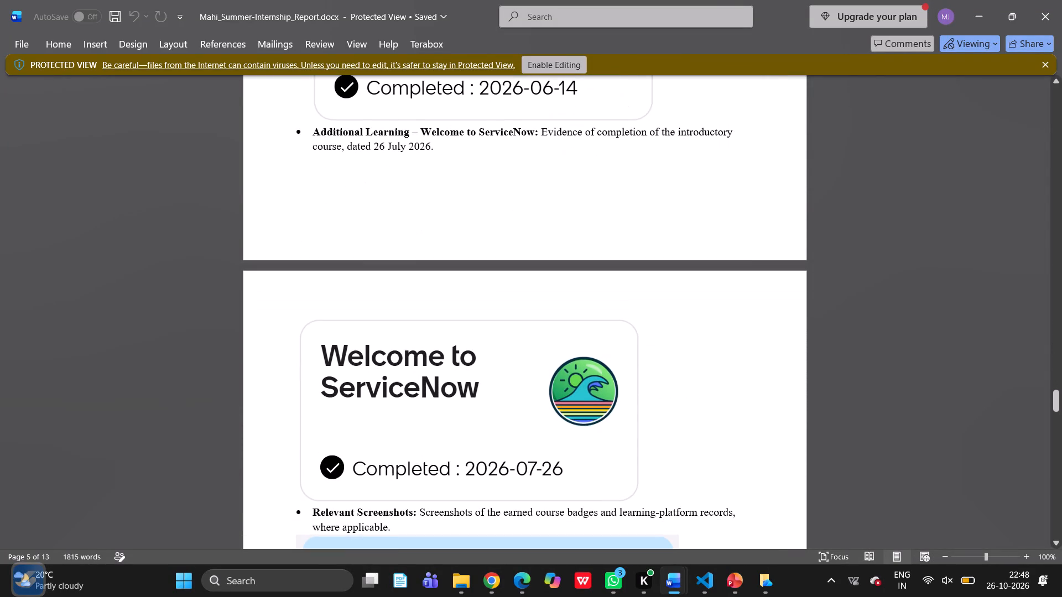
pyautogui.scroll(-3, 525, 213)
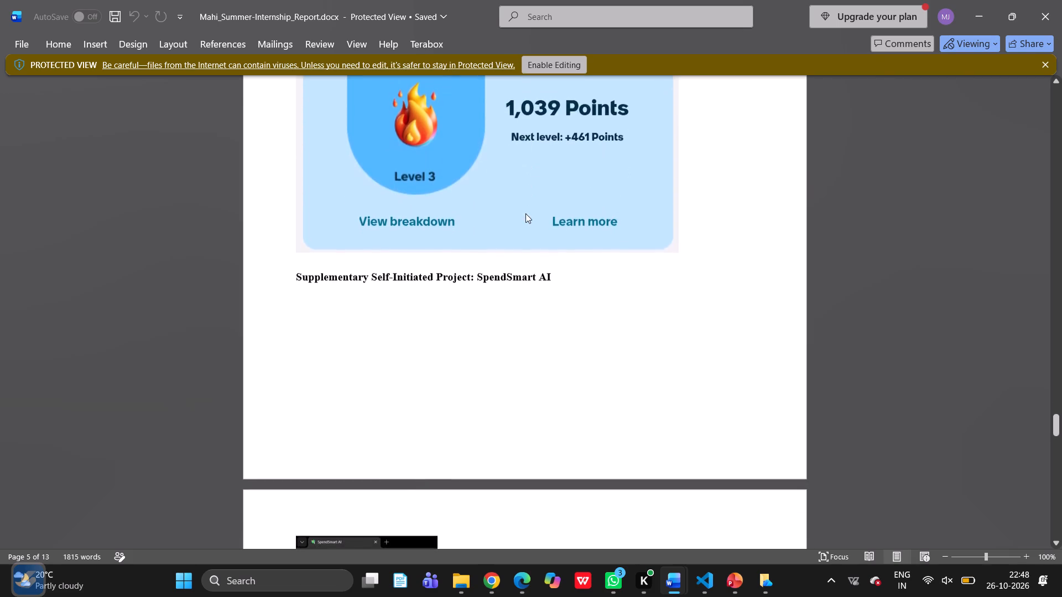
pyautogui.scroll(-4, 525, 213)
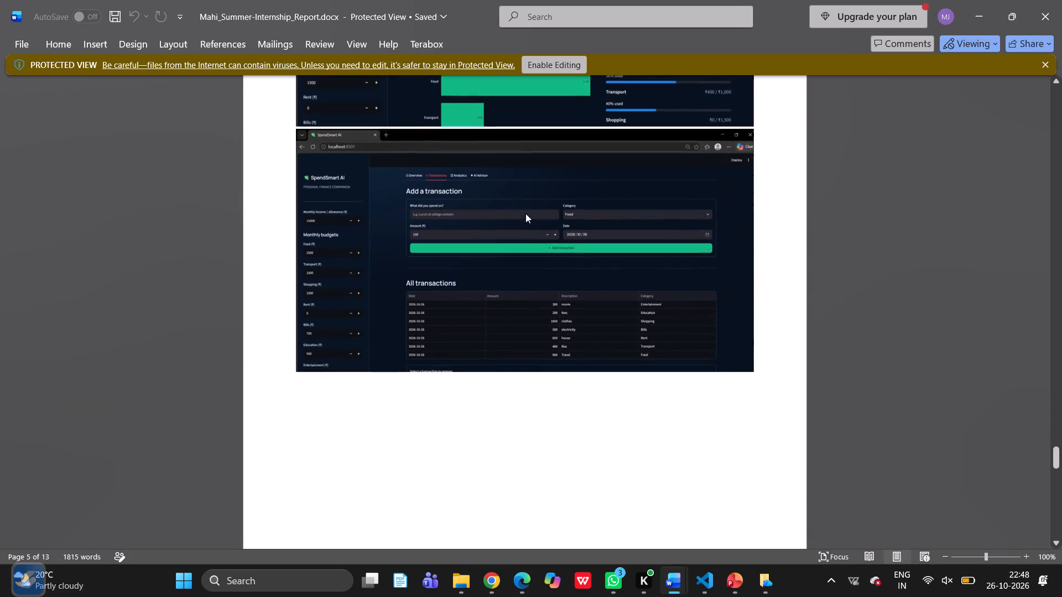
pyautogui.scroll(-3, 525, 213)
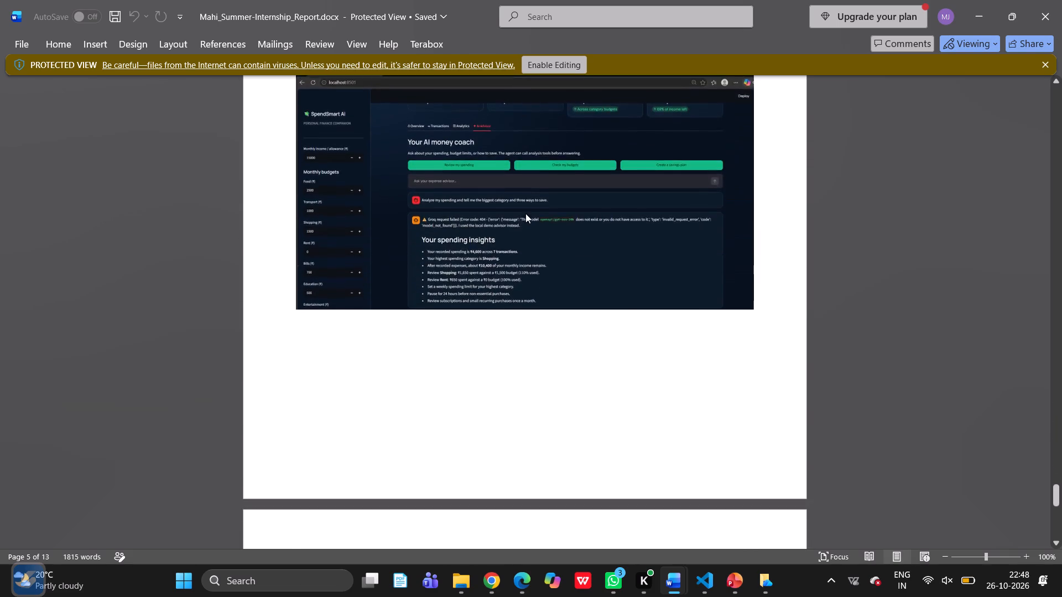
pyautogui.scroll(-2, 525, 213)
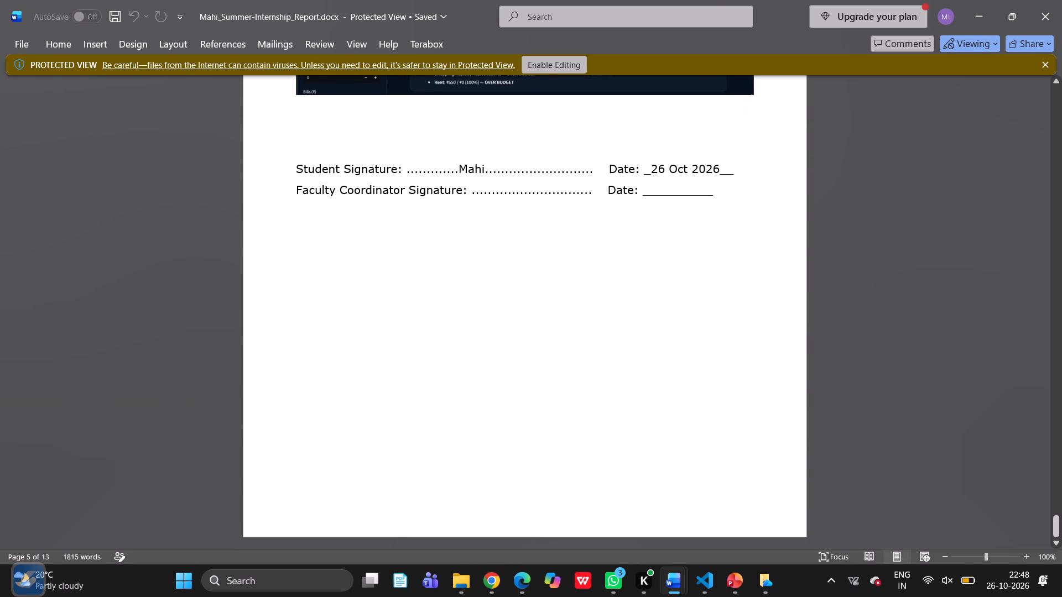
pyautogui.click(1061, 0)
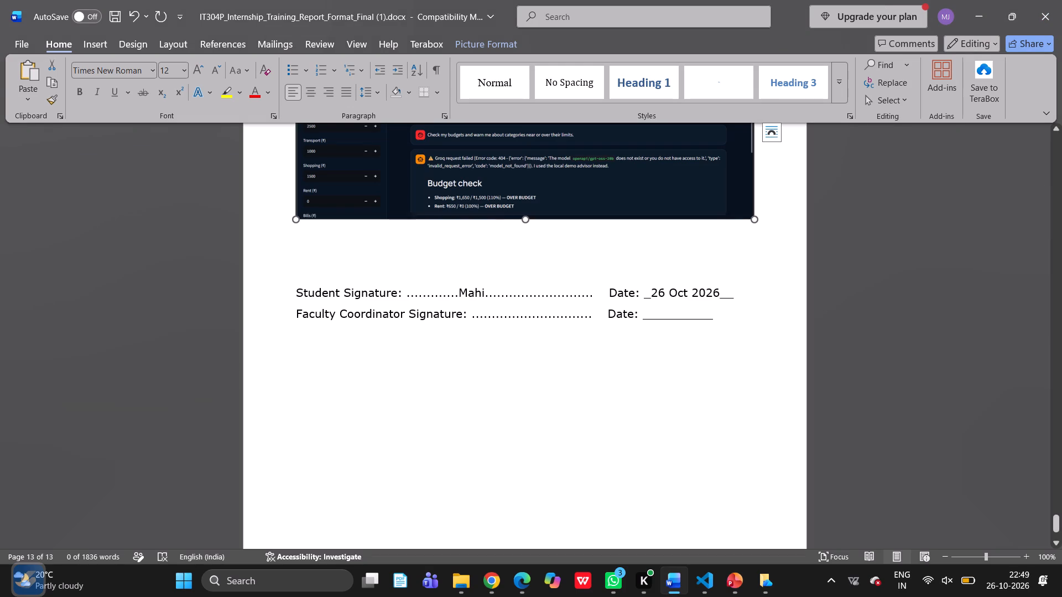
pyautogui.click(1061, 0)
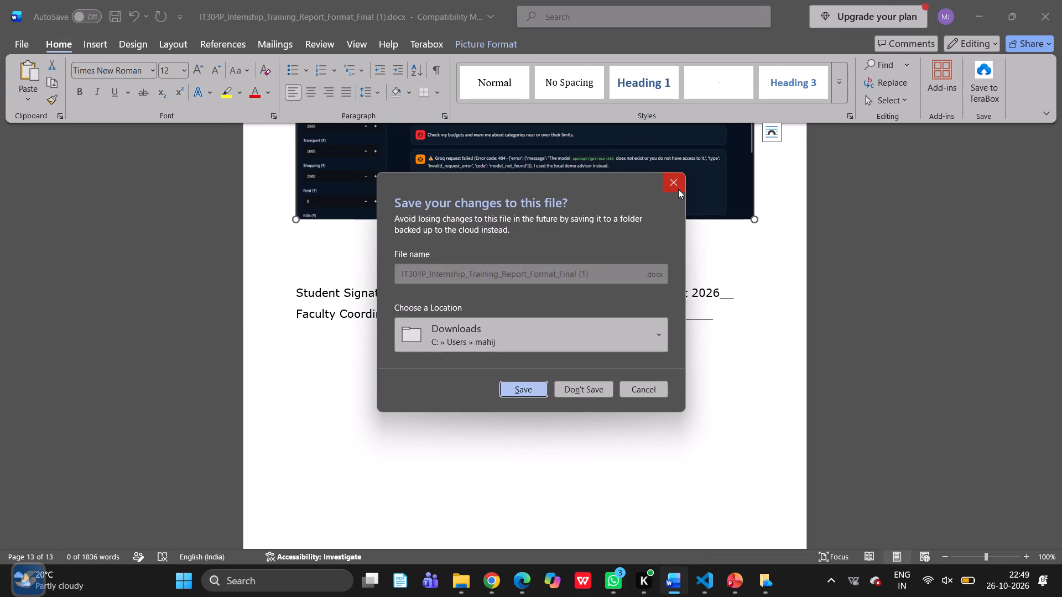
pyautogui.click(678, 189)
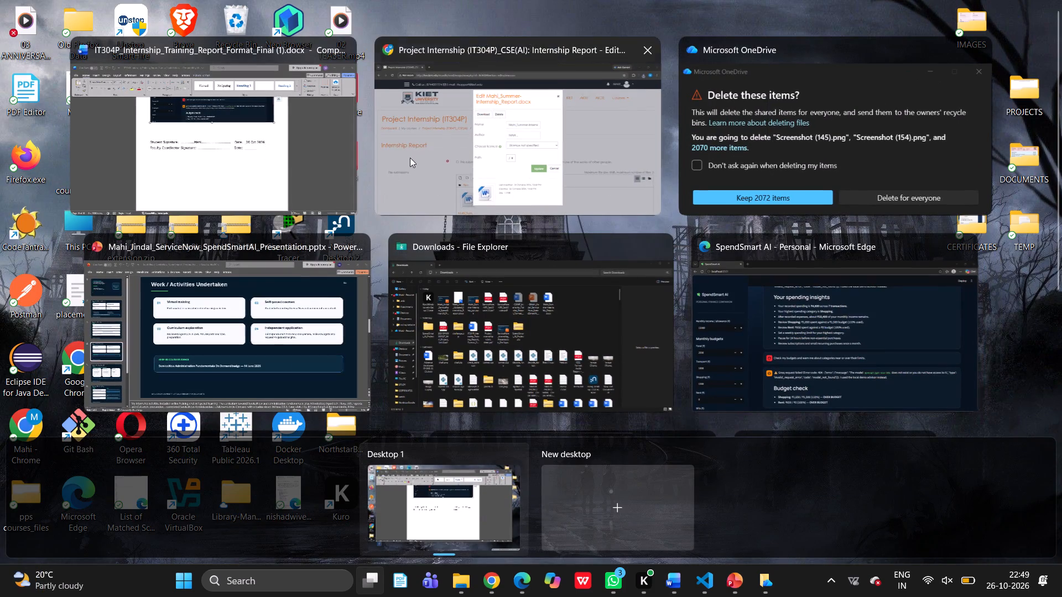
# Back in Chrome, leave the uploaded file's details unchanged, accept the own-work statement and save the Internship Report submission.
pyautogui.click(477, 174)
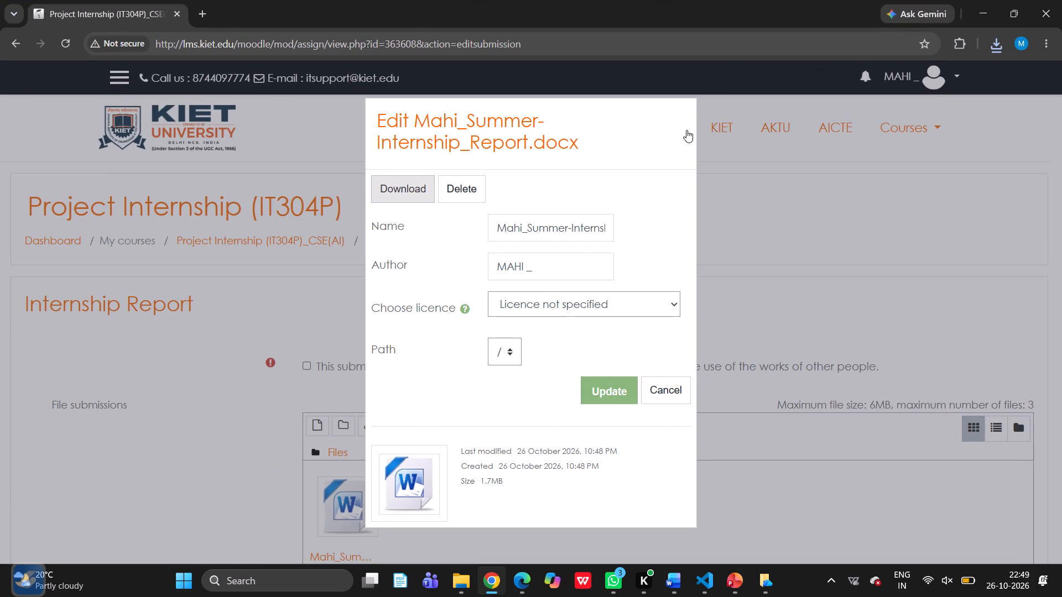
pyautogui.click(659, 391)
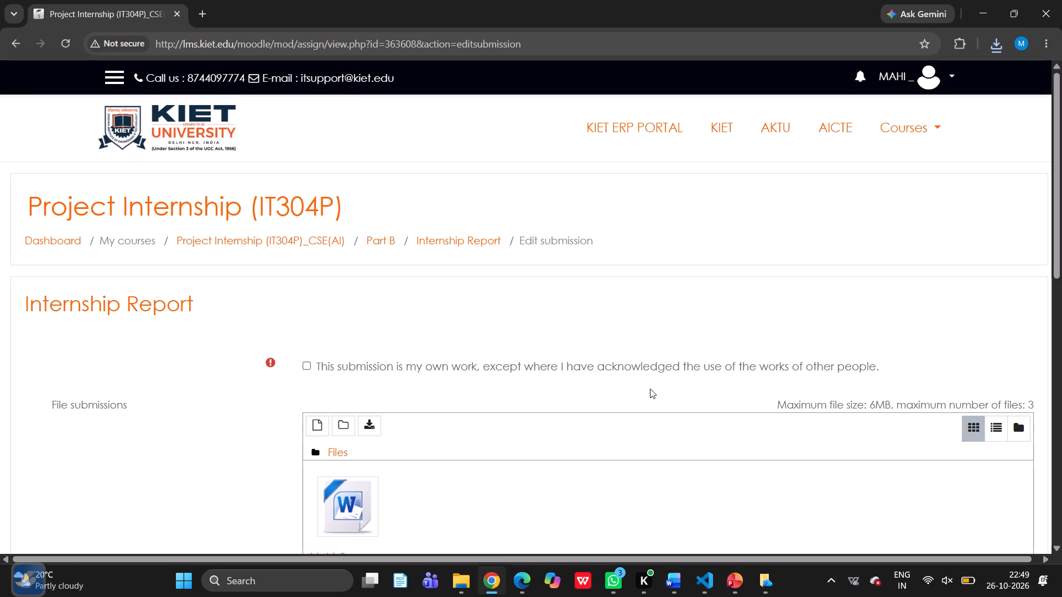
pyautogui.click(307, 364)
pyautogui.scroll(-3, 307, 364)
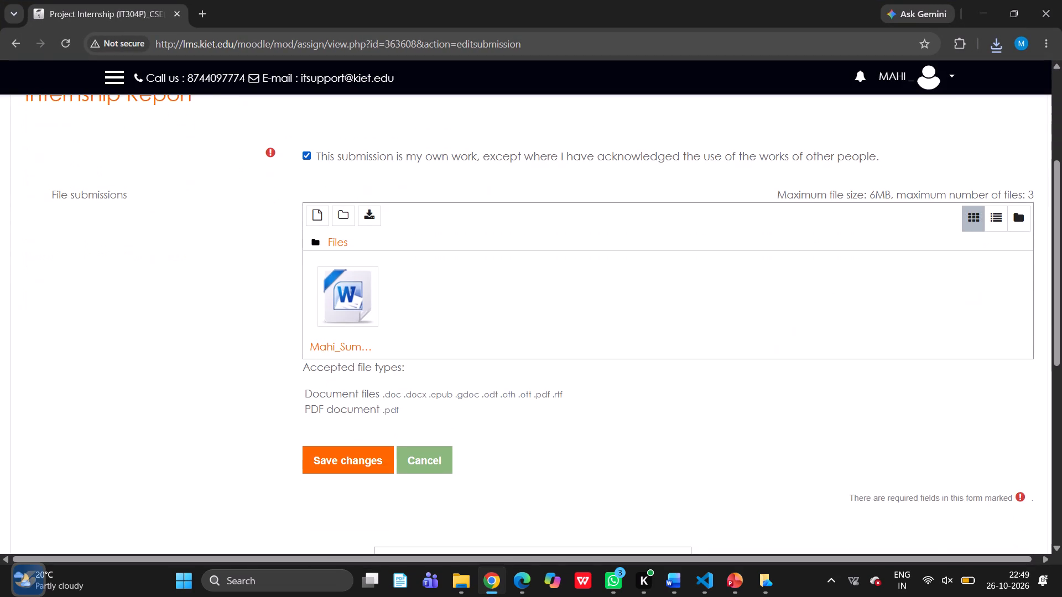
pyautogui.click(354, 457)
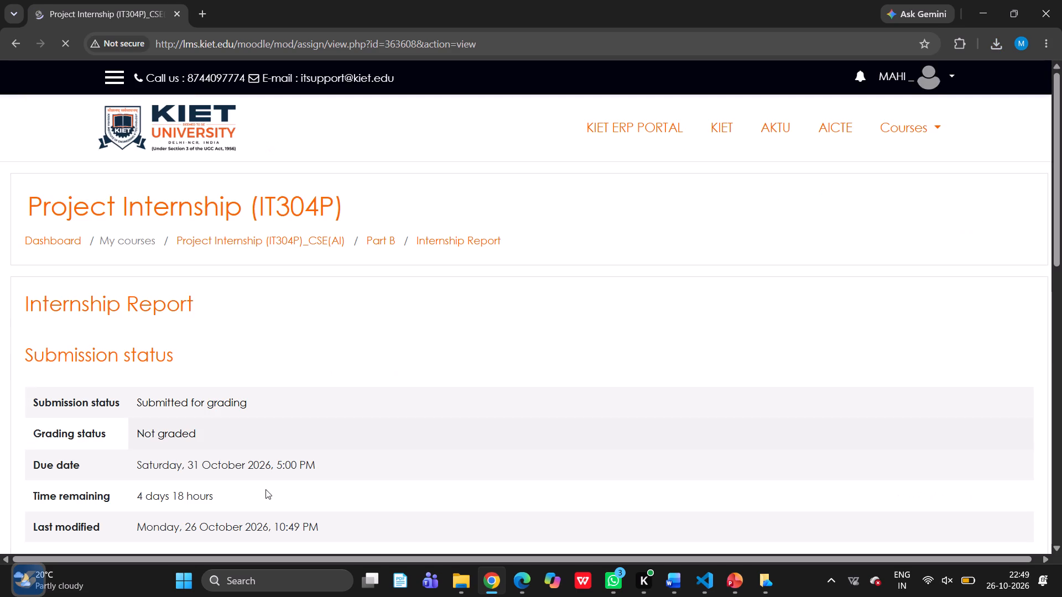
pyautogui.scroll(-4, 337, 362)
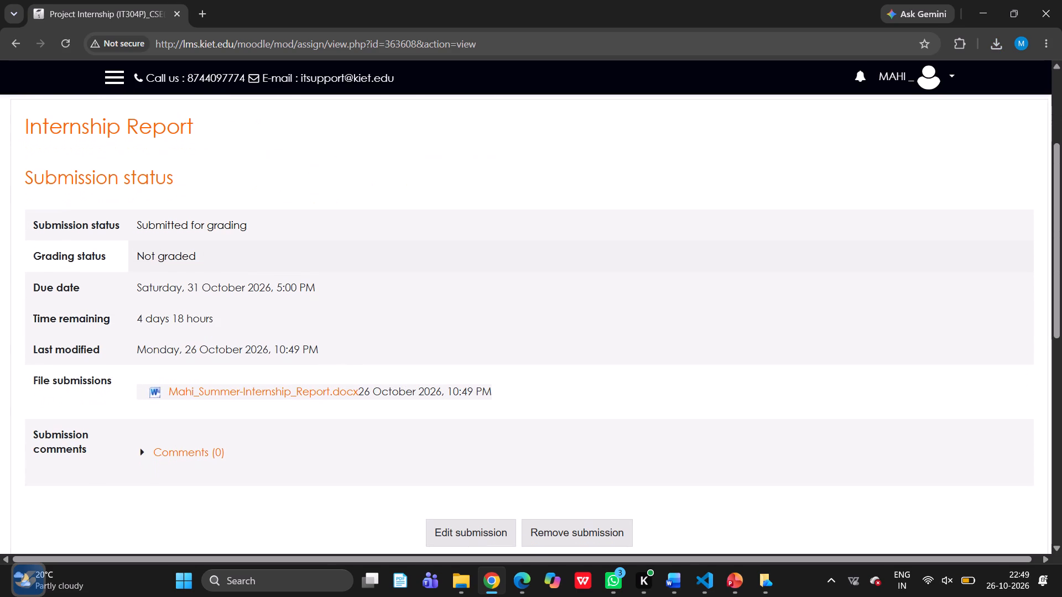
# Go back through the previously visited assignment pages to the learning portal's Dashboard.
pyautogui.doubleClick(12, 44)
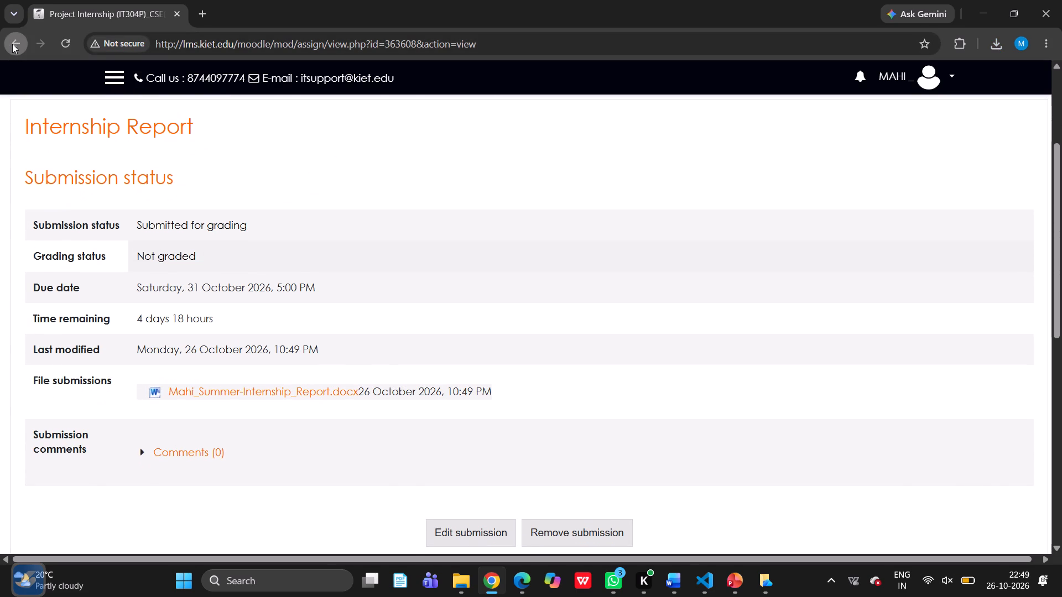
pyautogui.click(12, 44)
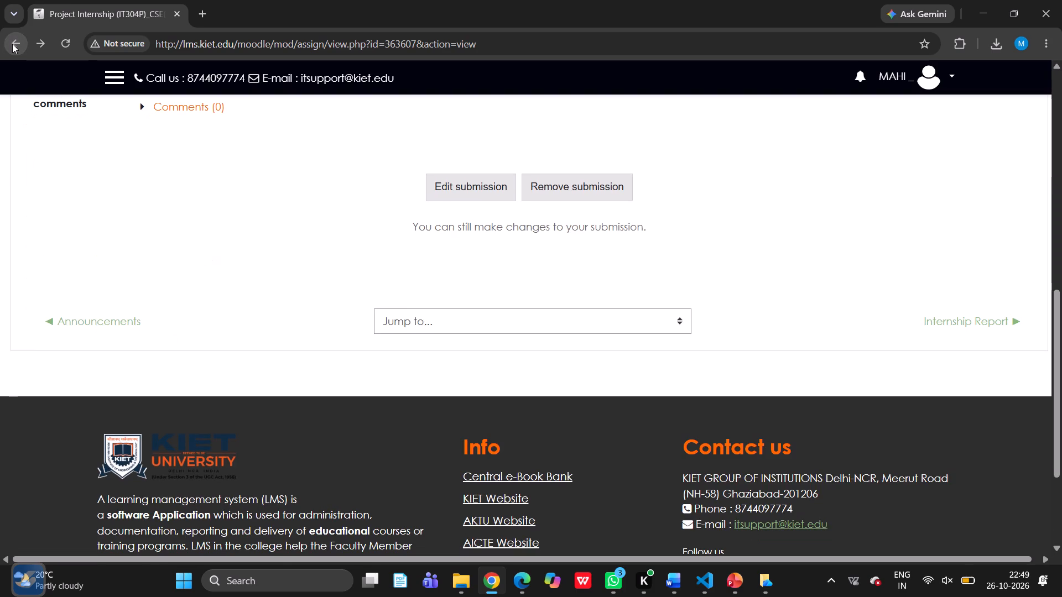
pyautogui.doubleClick(12, 44)
pyautogui.doubleClick(12, 44)
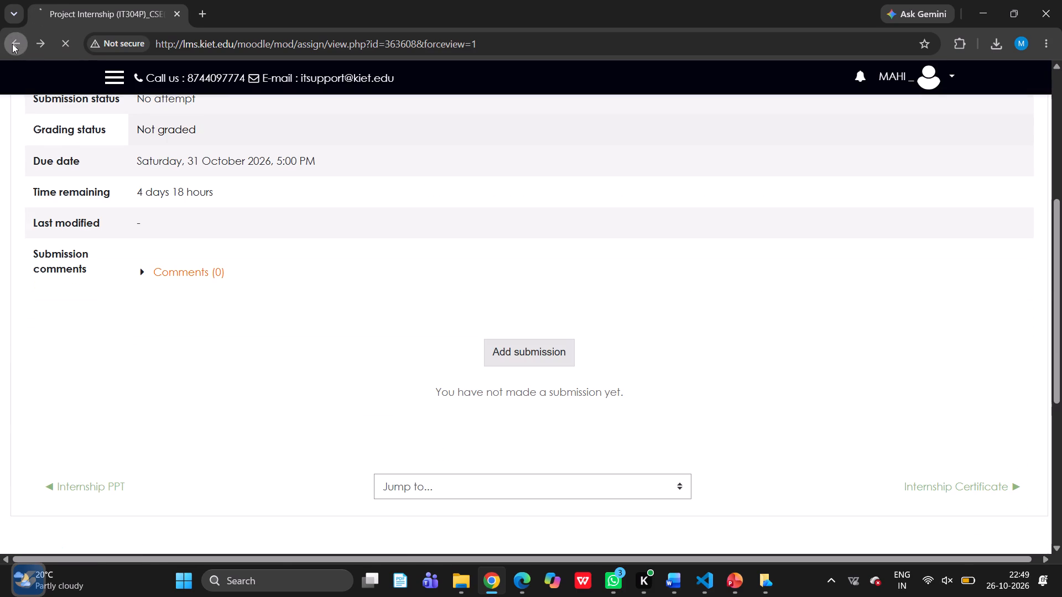
pyautogui.doubleClick(12, 44)
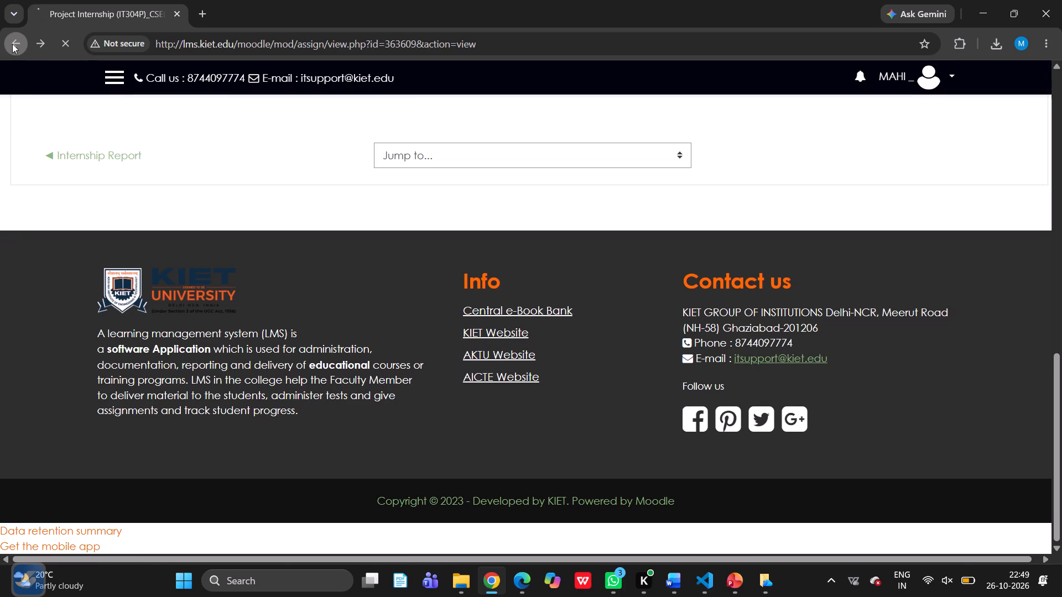
pyautogui.doubleClick(12, 44)
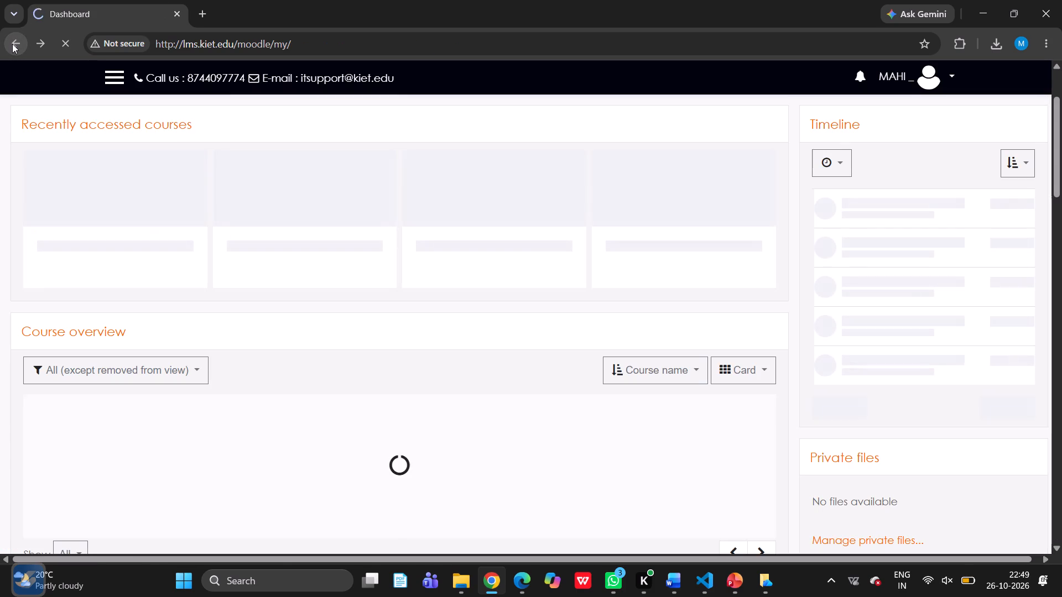